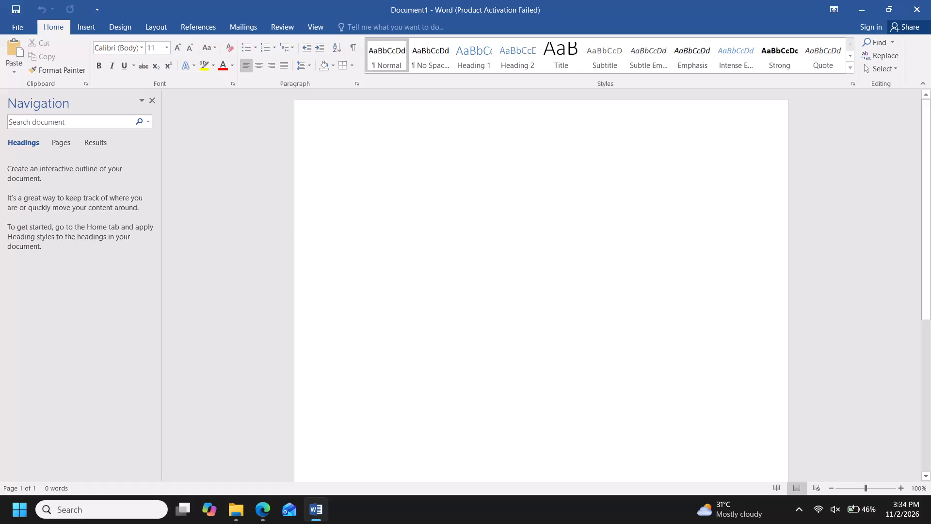
# Paste the copied title "Literature Survey" into the blank document.
pyautogui.hotkey('ctrl', 'v')
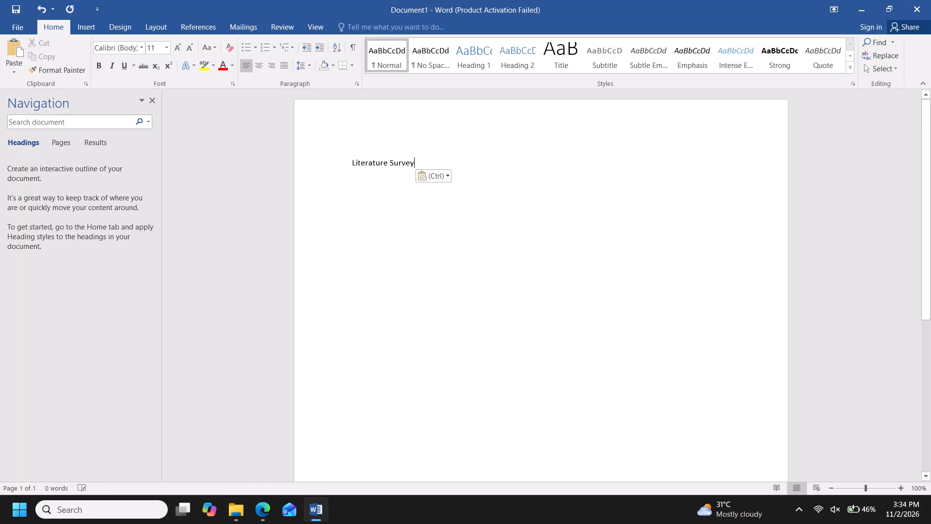
# Format the "Literature Survey" title in size 16, bold, with a double underline.
pyautogui.moveTo(349, 158); pyautogui.dragTo(354, 161)
pyautogui.moveTo(354, 161); pyautogui.dragTo(422, 164)
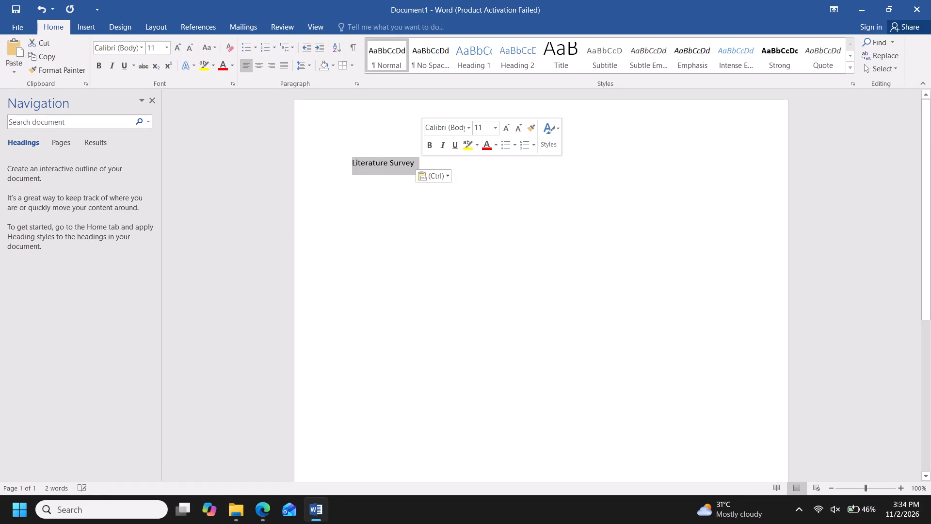
pyautogui.click(164, 47)
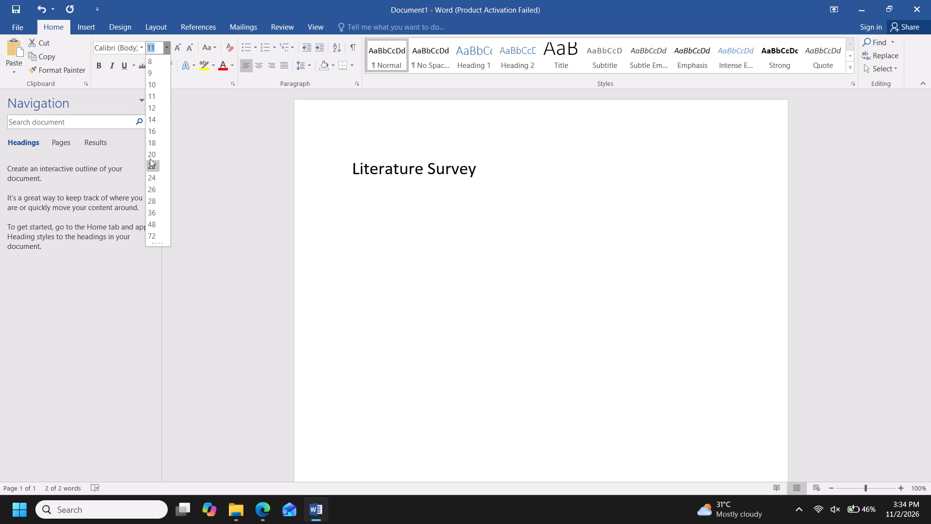
pyautogui.click(148, 133)
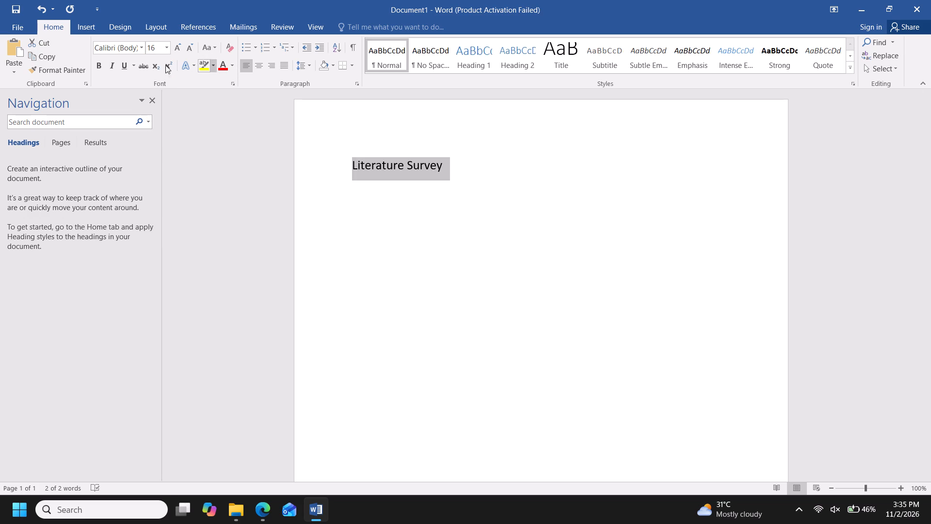
pyautogui.click(100, 63)
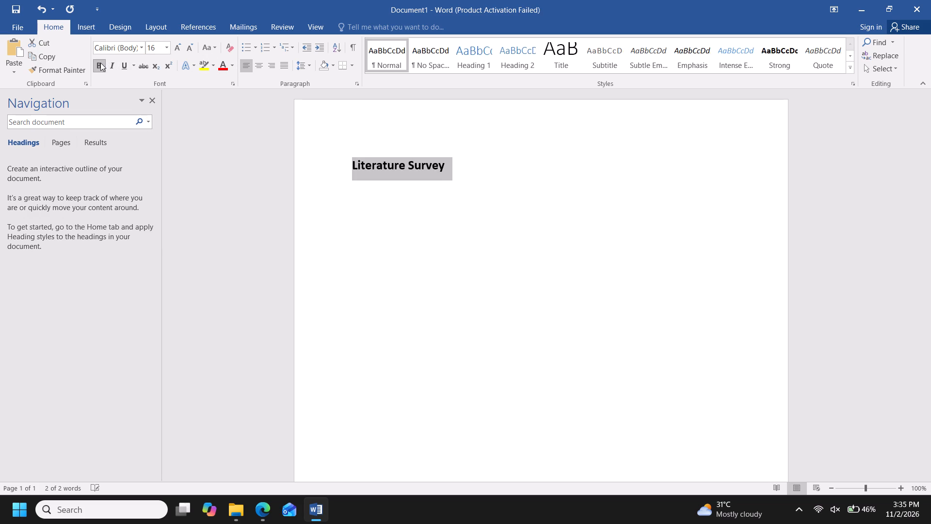
pyautogui.click(132, 66)
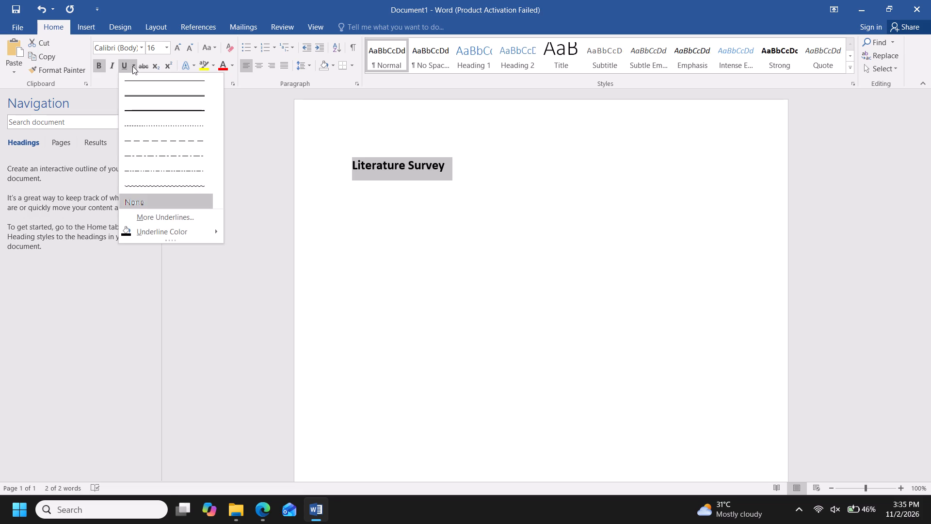
pyautogui.click(137, 97)
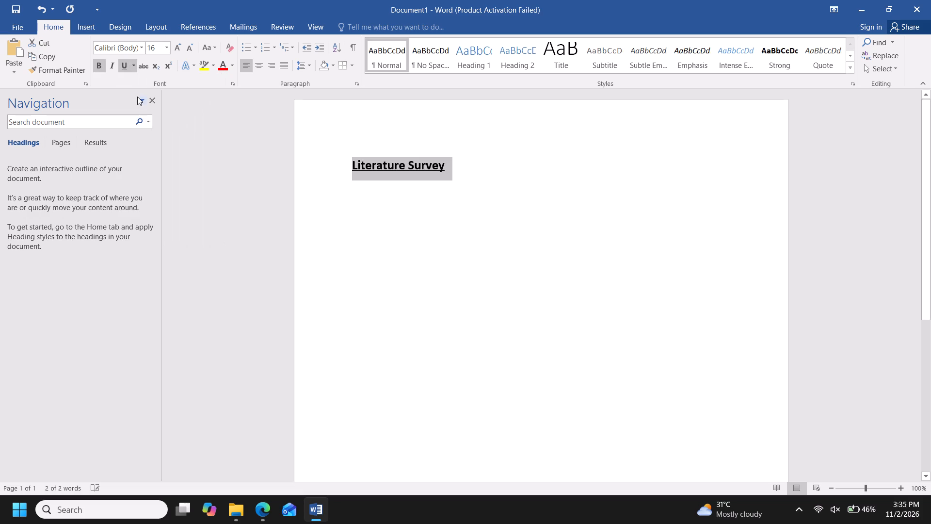
pyautogui.click(343, 207)
pyautogui.click(384, 228)
# Copy section 3.1, its heading and both paragraphs, from the literature survey PDF in Edge and paste it on a new line below the Word title.
pyautogui.click(451, 167)
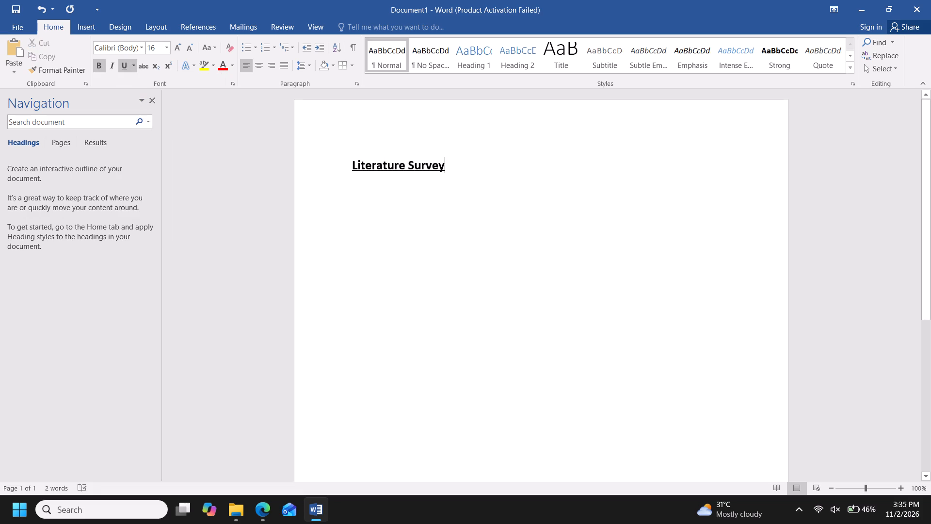
pyautogui.press('Return')
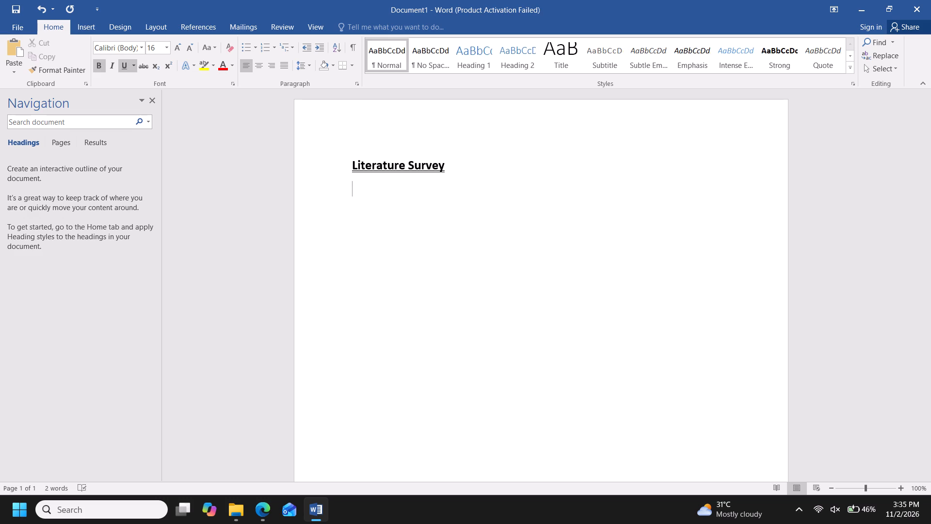
pyautogui.click(255, 513)
pyautogui.click(297, 348)
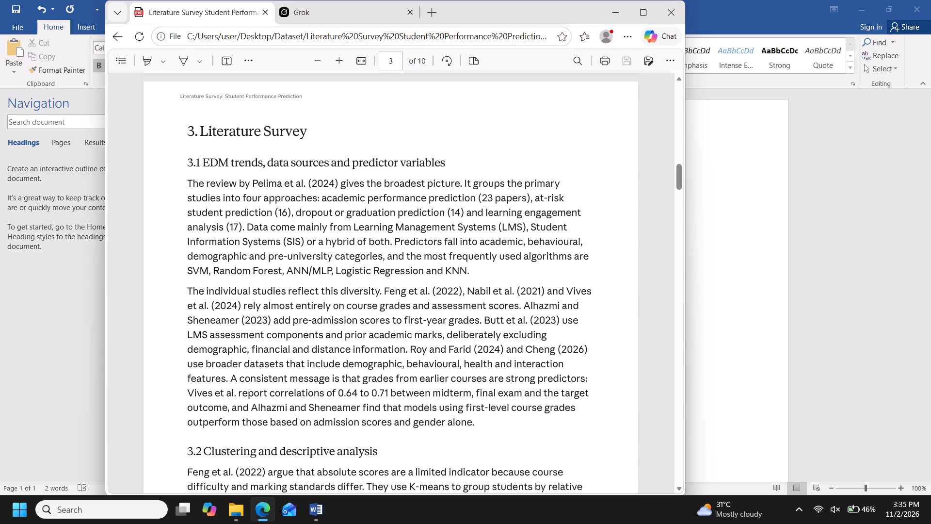
pyautogui.moveTo(187, 159); pyautogui.dragTo(190, 160)
pyautogui.moveTo(190, 160); pyautogui.dragTo(343, 270)
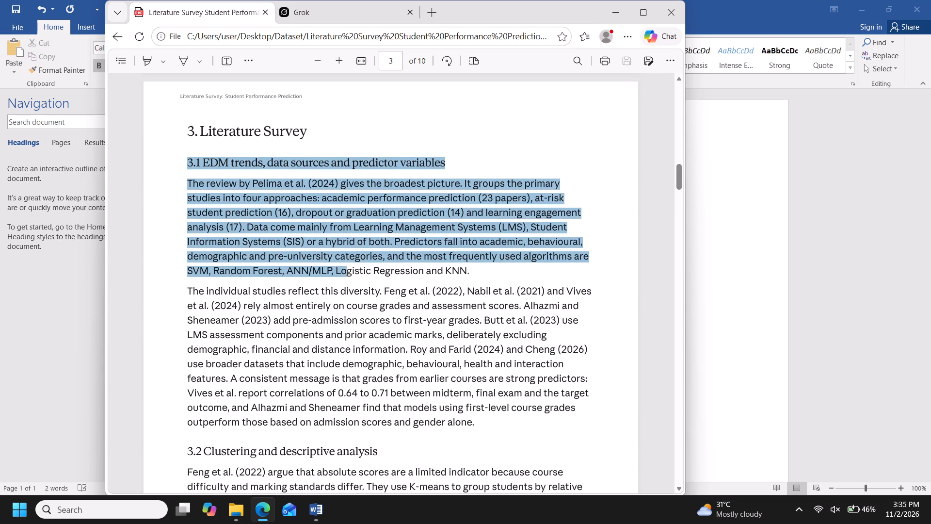
pyautogui.moveTo(343, 270); pyautogui.dragTo(521, 424)
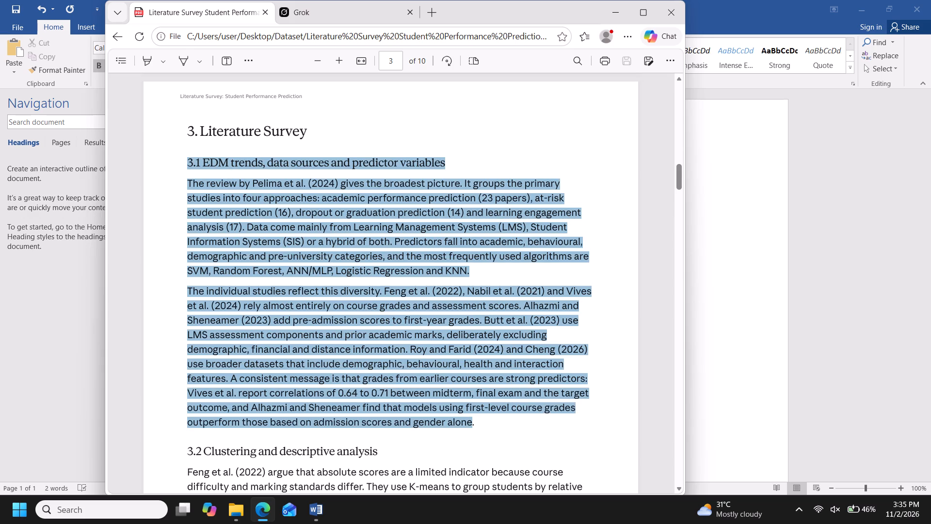
pyautogui.moveTo(521, 424); pyautogui.dragTo(521, 426)
pyautogui.hotkey('ctrl', 'c')
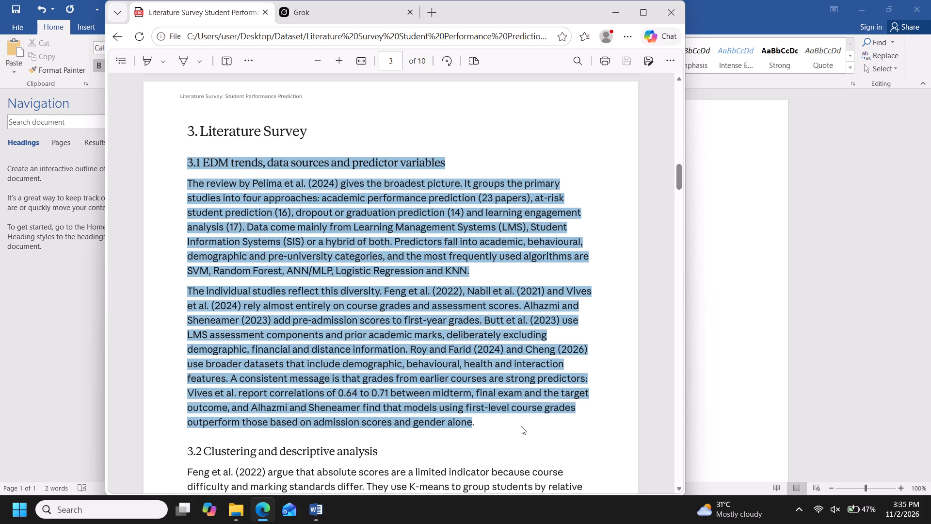
pyautogui.hotkey('ctrl', 'c')
pyautogui.click(616, 12)
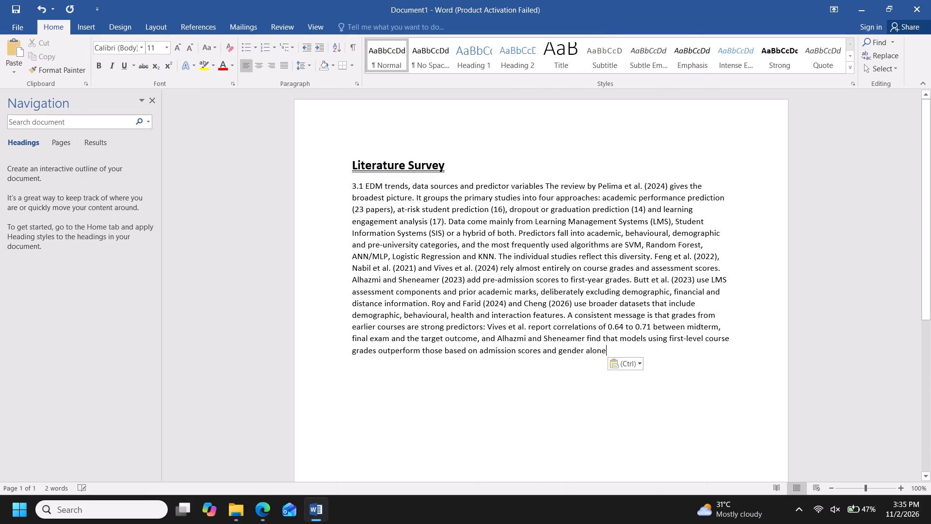
# Return to the PDF in Edge and read through sections 3.1 and 3.2 to check their layout against the pasted text.
pyautogui.click(262, 516)
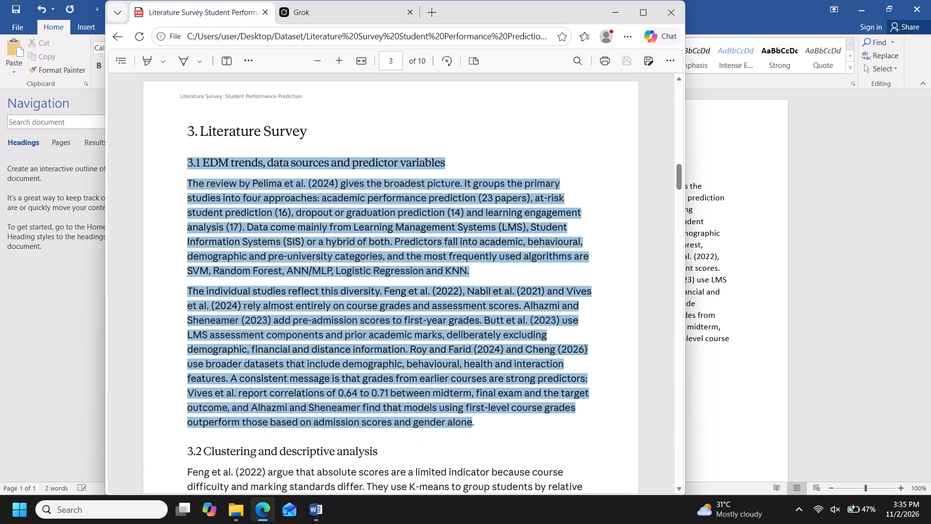
pyautogui.click(613, 317)
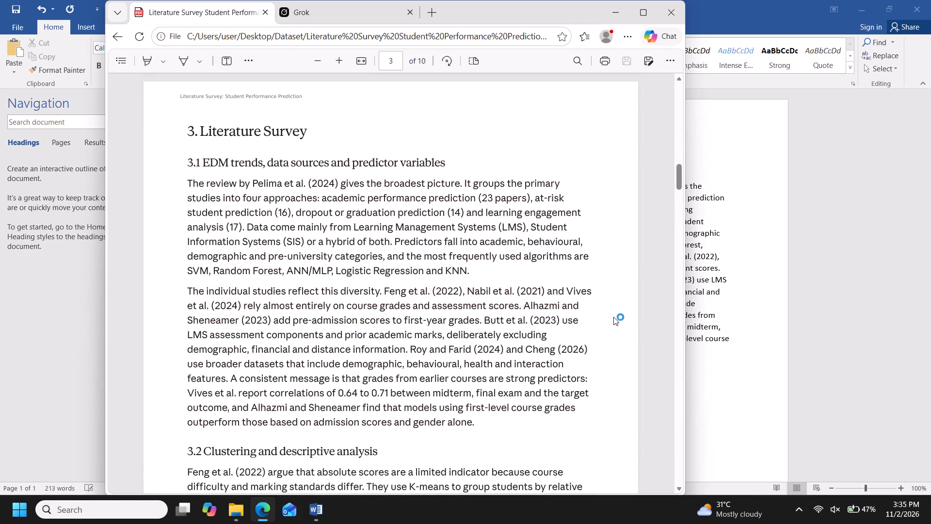
pyautogui.press('Down')
pyautogui.press('Down')
pyautogui.press('Down')
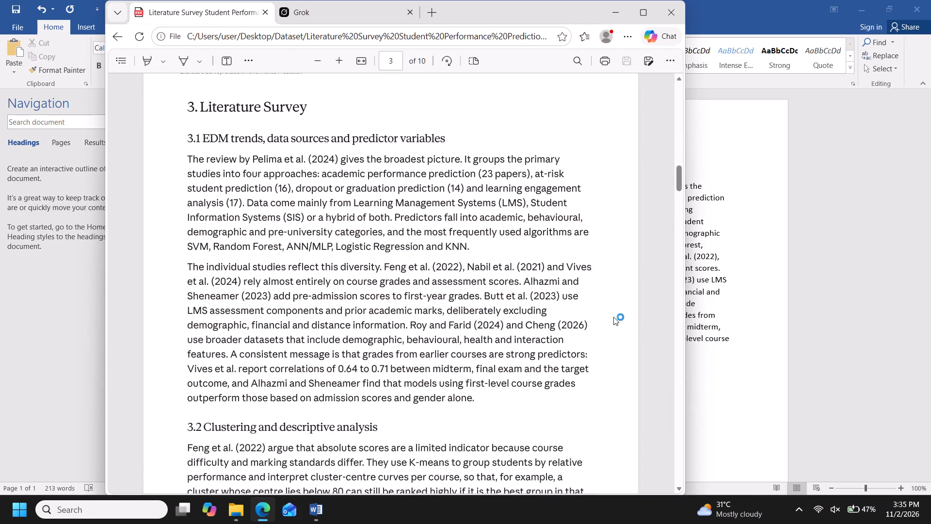
pyautogui.press('Up')
pyautogui.press('Up')
pyautogui.press('Down')
pyautogui.press('Down')
pyautogui.press('Down')
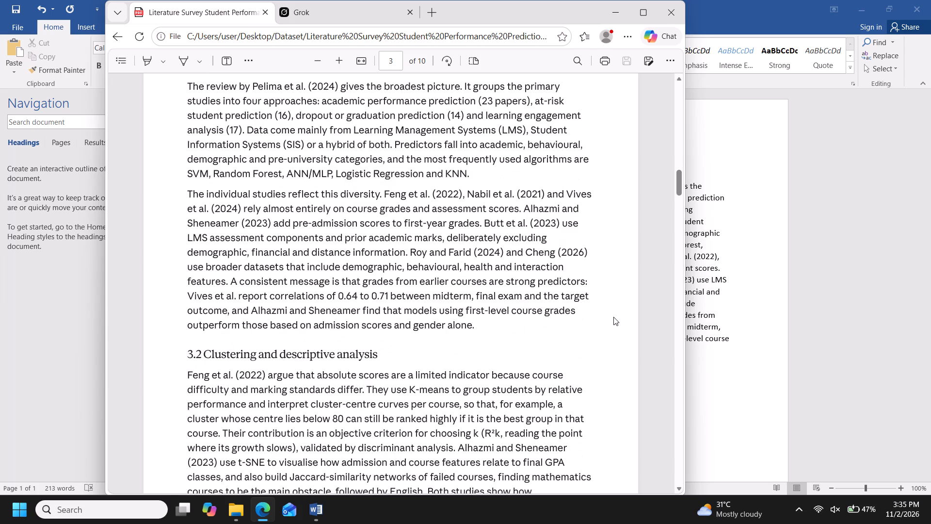
pyautogui.press('Down')
pyautogui.press('Down')
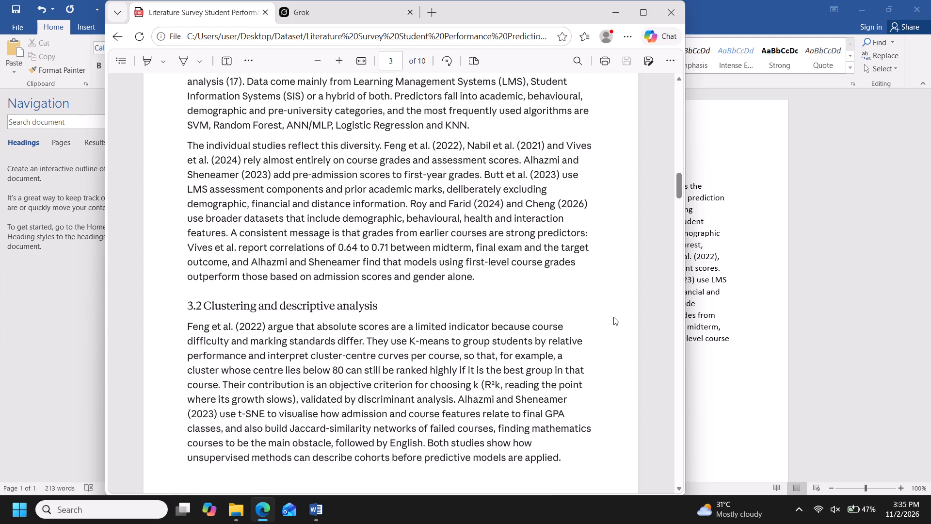
pyautogui.press('Down')
pyautogui.press('Down')
pyautogui.press('Down')
pyautogui.press('Up')
pyautogui.press('Up')
pyautogui.press('Up')
pyautogui.press('Up')
pyautogui.press('Up')
pyautogui.press('Up')
pyautogui.press('Up')
pyautogui.press('Up')
pyautogui.press('Up')
pyautogui.press('Up')
pyautogui.press('Up')
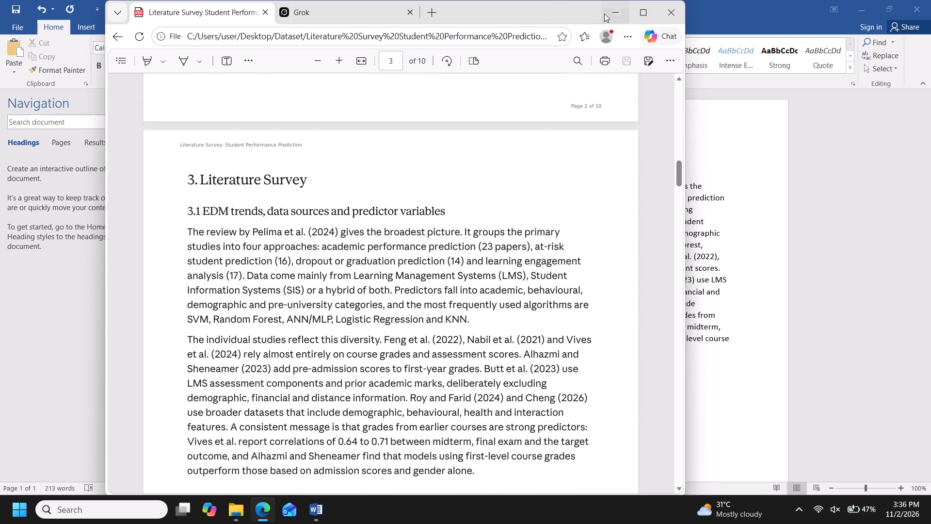
pyautogui.click(609, 12)
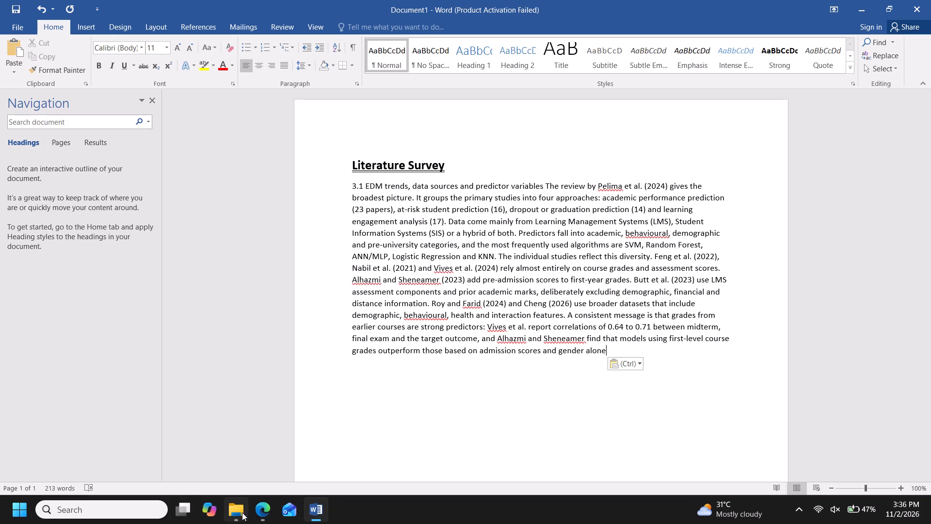
pyautogui.click(260, 517)
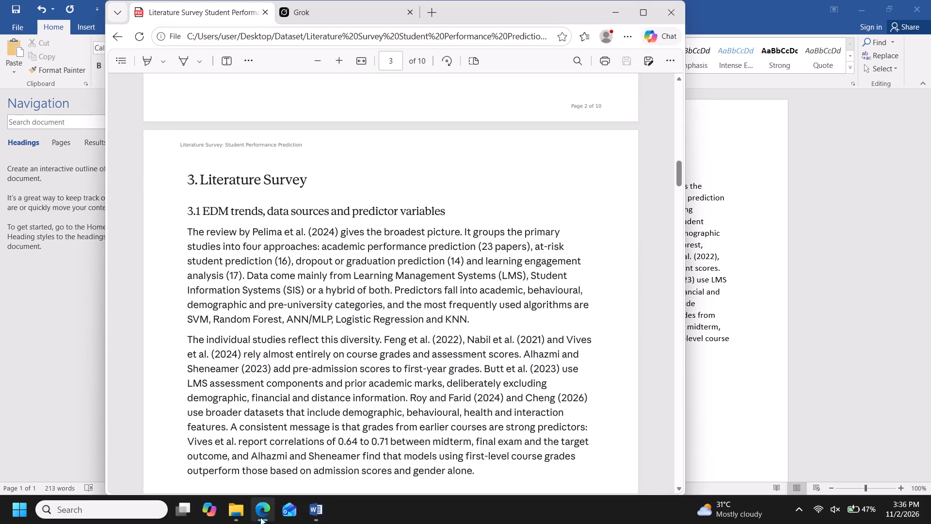
# In the Word document, split the heading "3.1 EDM trends, data sources and predictor variables" onto its own line above the paragraph.
pyautogui.click(318, 514)
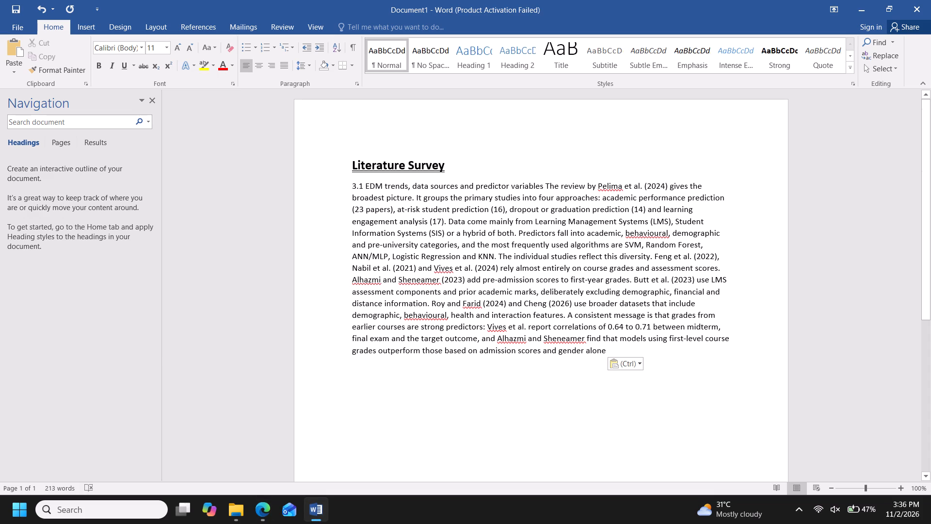
pyautogui.click(547, 182)
pyautogui.press('Return')
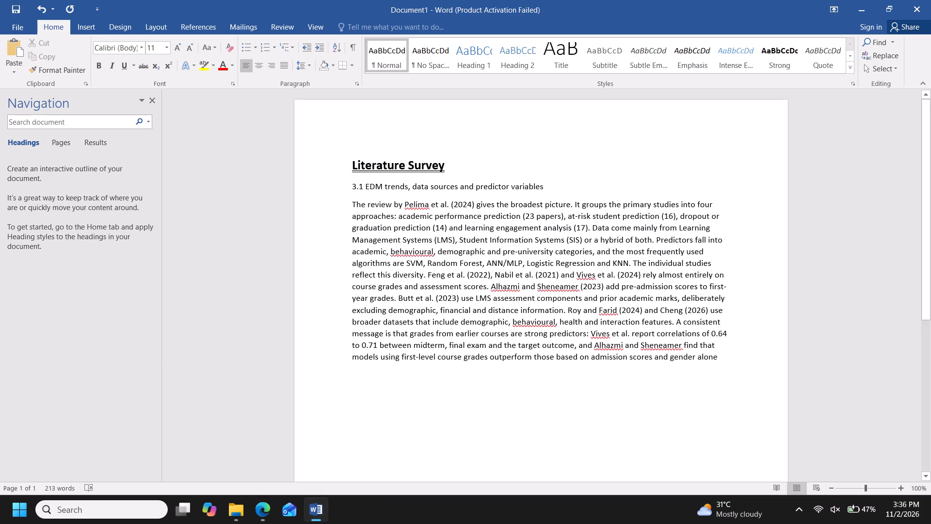
# Ignore all spelling flags for "Pelima" and "behavioural" in the pasted paragraph.
pyautogui.click(414, 199)
pyautogui.rightClick(414, 199)
pyautogui.click(463, 290)
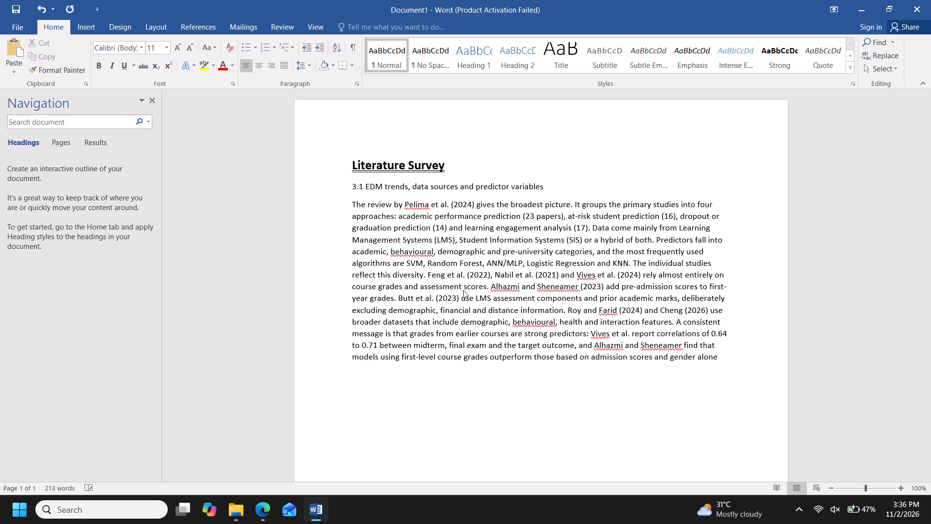
pyautogui.click(421, 253)
pyautogui.rightClick(421, 253)
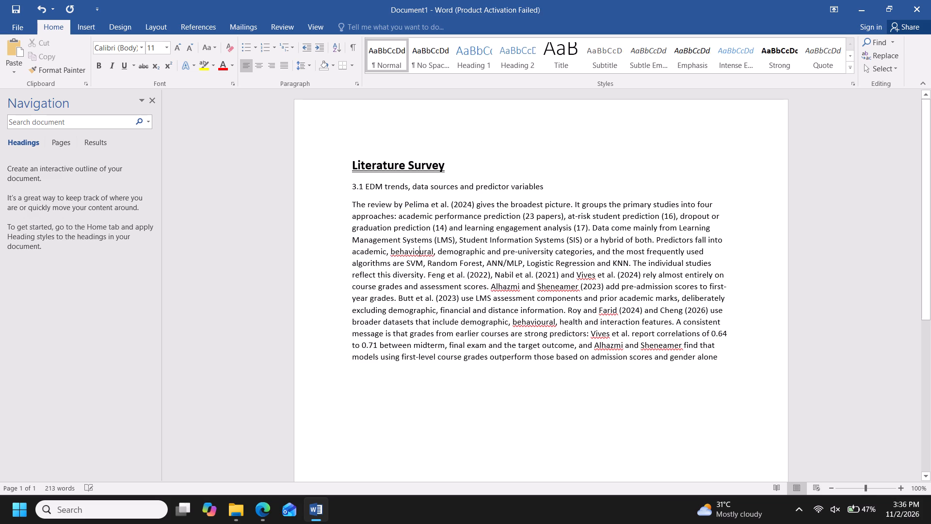
pyautogui.click(451, 284)
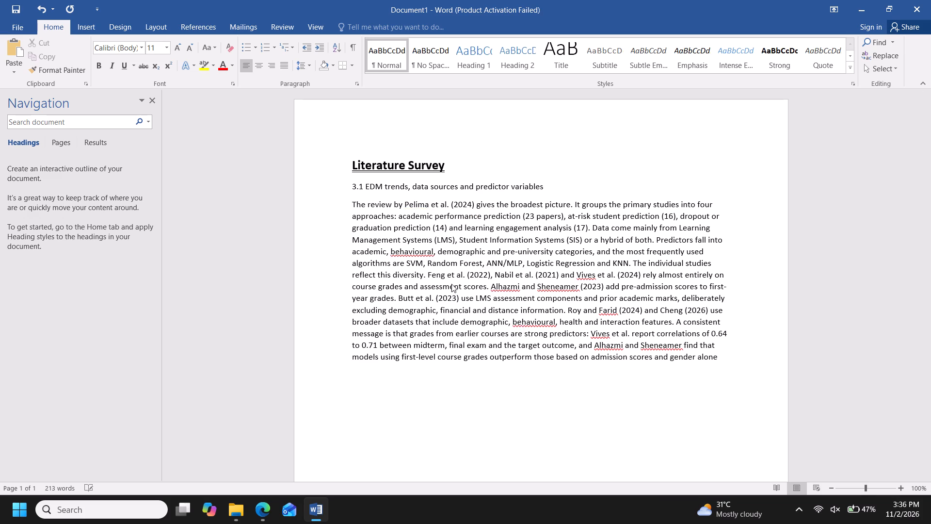
# Ignore all spelling flags for the cited author names Alhazmi, Sheneamer, Vives and Farid.
pyautogui.click(511, 288)
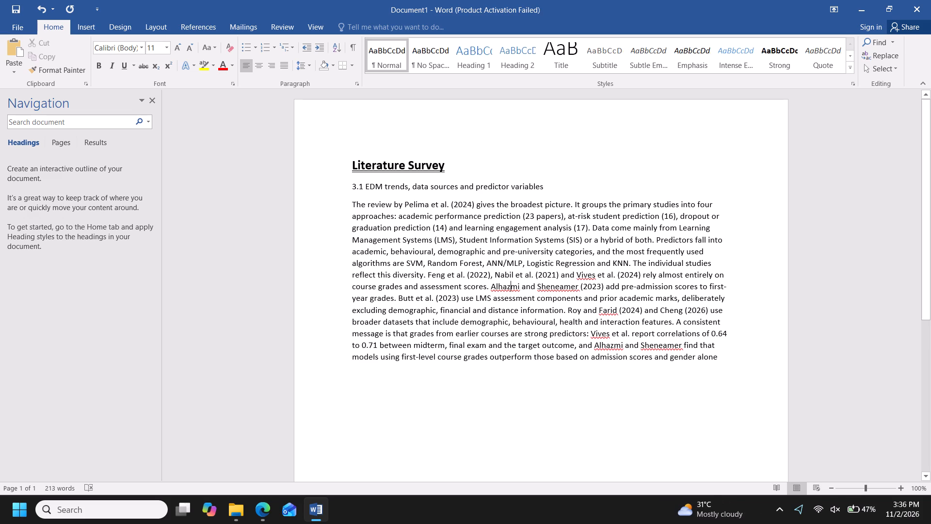
pyautogui.rightClick(511, 288)
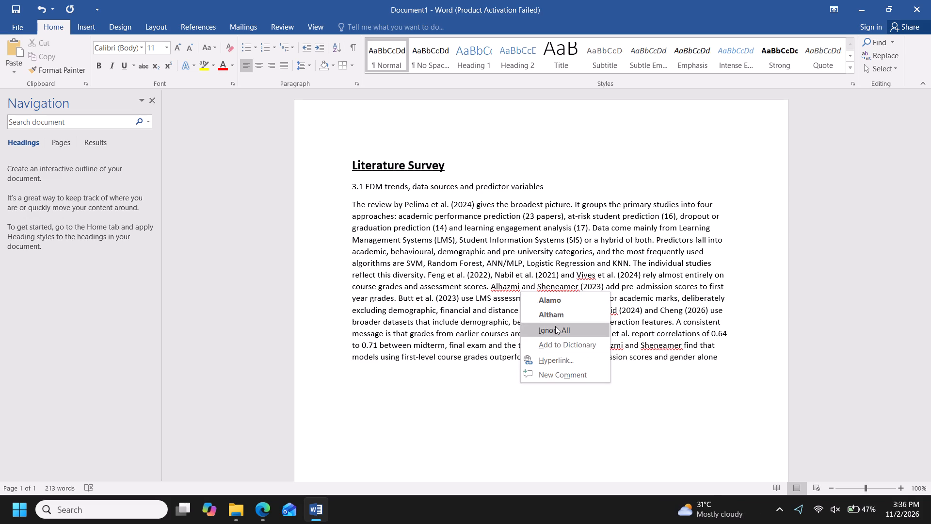
pyautogui.click(555, 327)
pyautogui.click(555, 288)
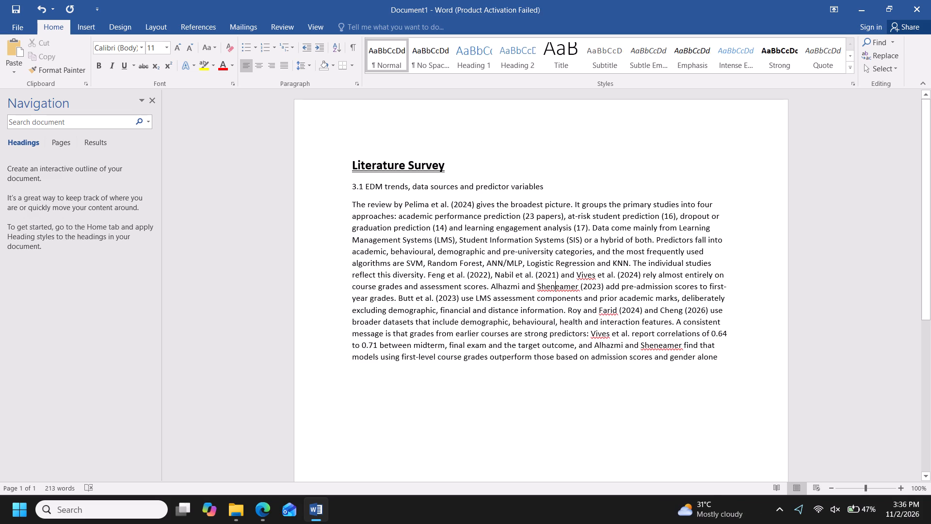
pyautogui.rightClick(555, 288)
pyautogui.click(592, 312)
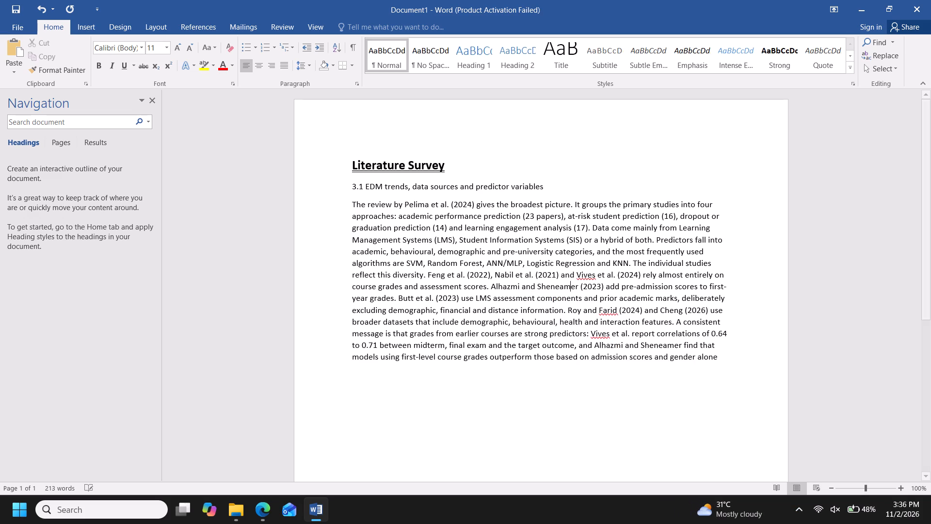
pyautogui.click(587, 273)
pyautogui.rightClick(587, 273)
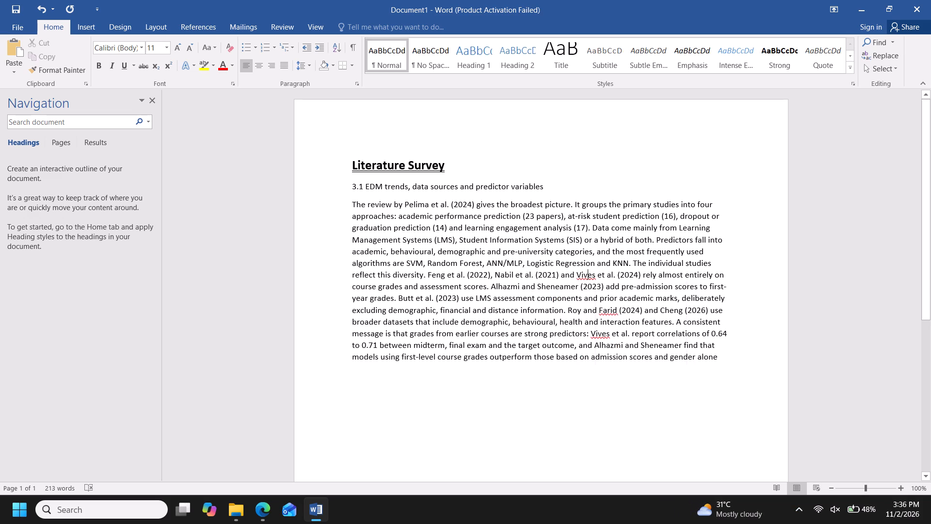
pyautogui.click(651, 363)
pyautogui.click(605, 310)
pyautogui.rightClick(605, 310)
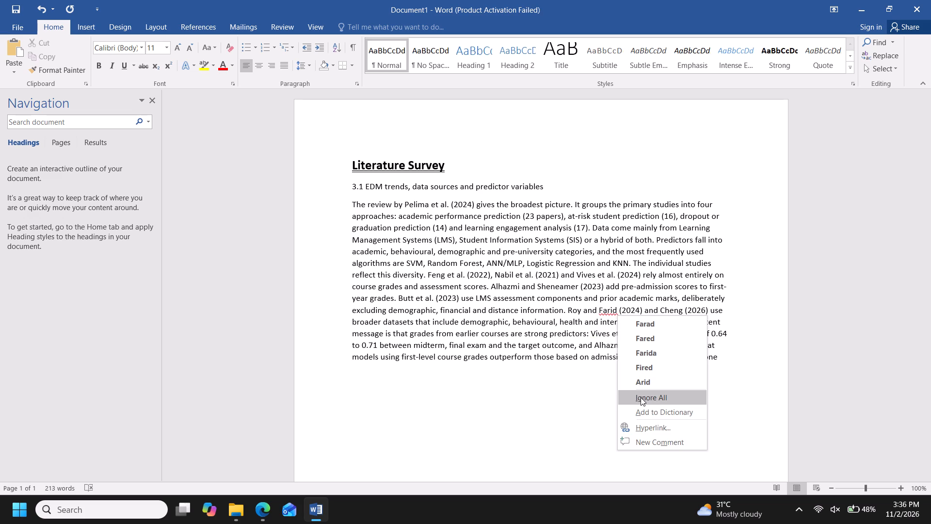
pyautogui.click(641, 397)
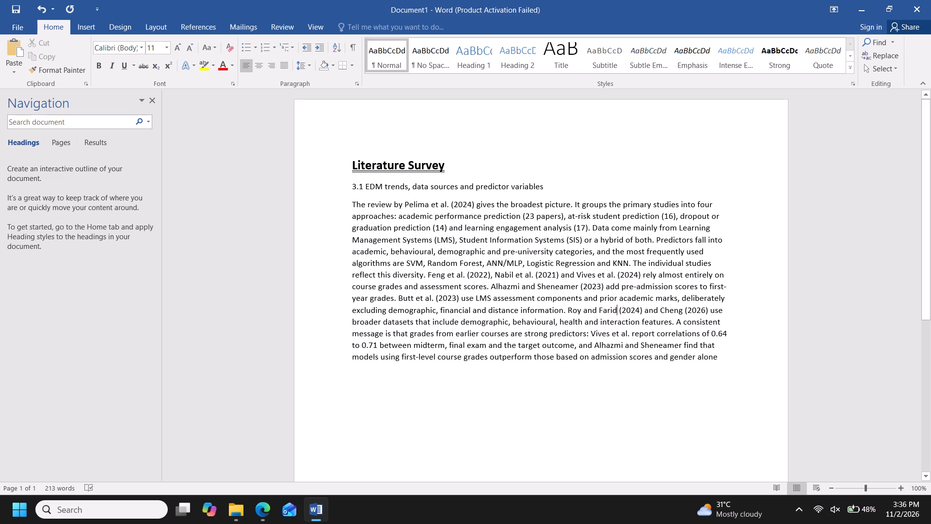
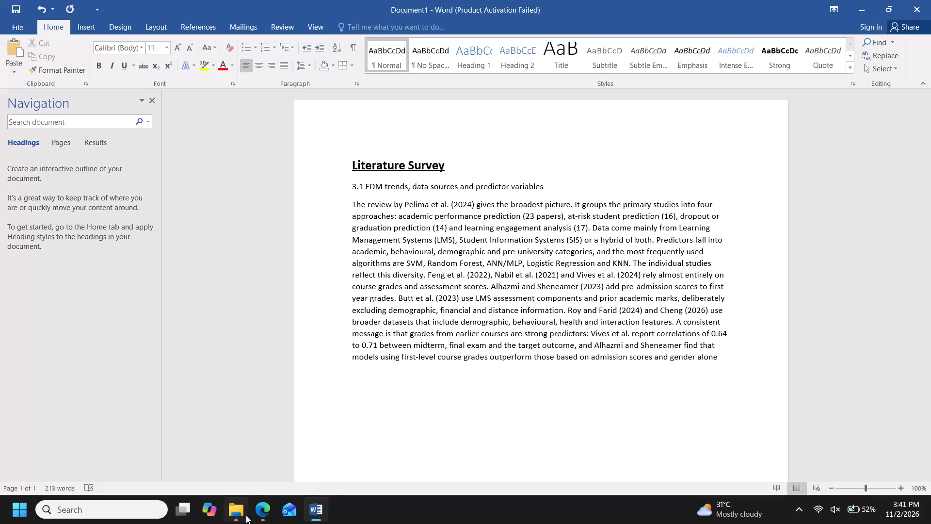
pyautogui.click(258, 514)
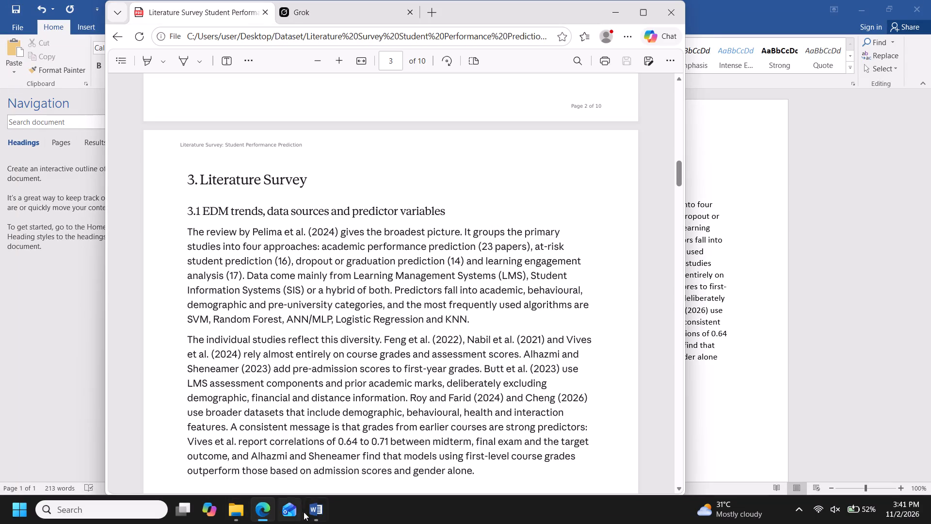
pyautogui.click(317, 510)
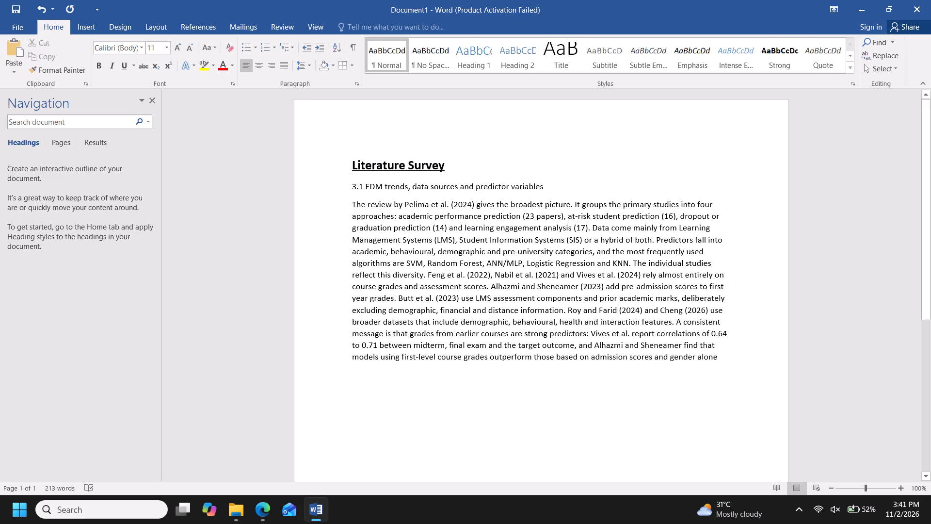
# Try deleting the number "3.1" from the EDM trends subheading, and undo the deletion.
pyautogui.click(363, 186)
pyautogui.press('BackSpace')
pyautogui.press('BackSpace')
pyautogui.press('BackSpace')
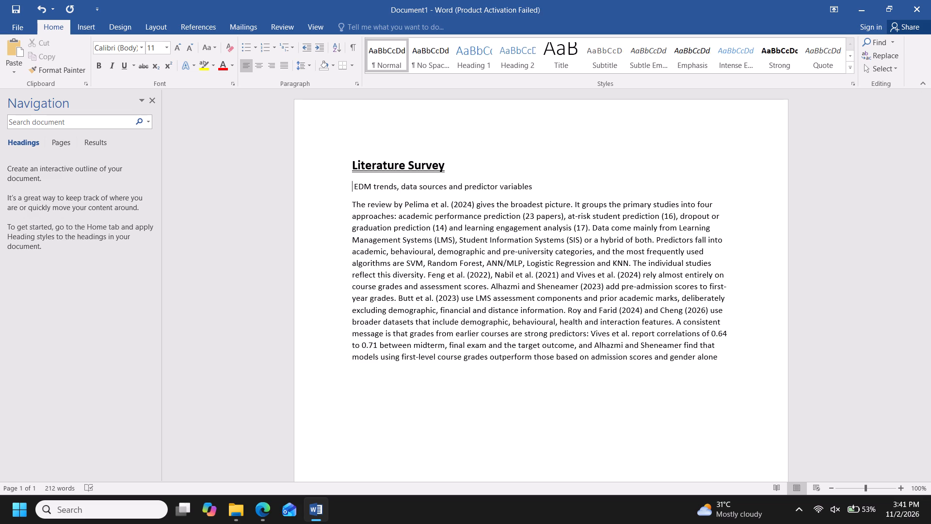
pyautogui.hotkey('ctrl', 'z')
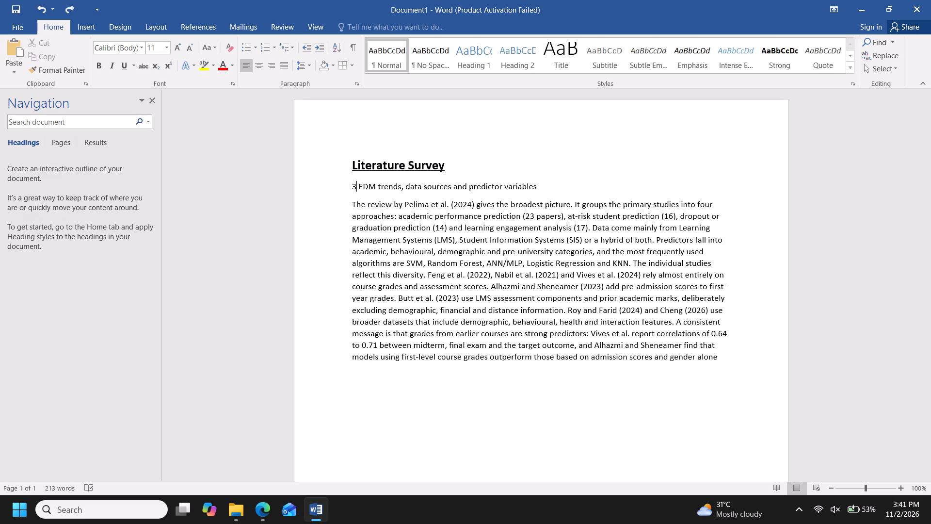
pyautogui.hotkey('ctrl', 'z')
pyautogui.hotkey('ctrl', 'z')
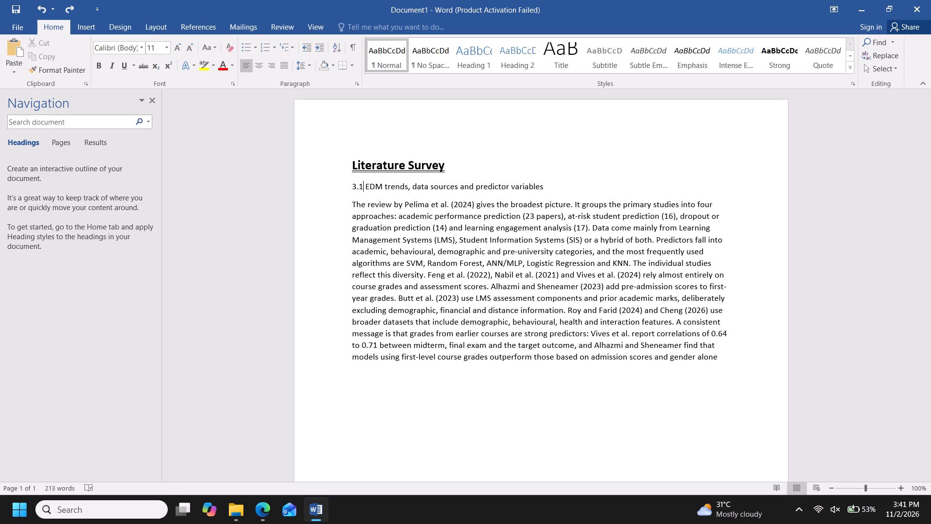
# Minimise the open windows and open the Studentperformance Word document from the ISRO folder on the desktop.
pyautogui.click(854, 2)
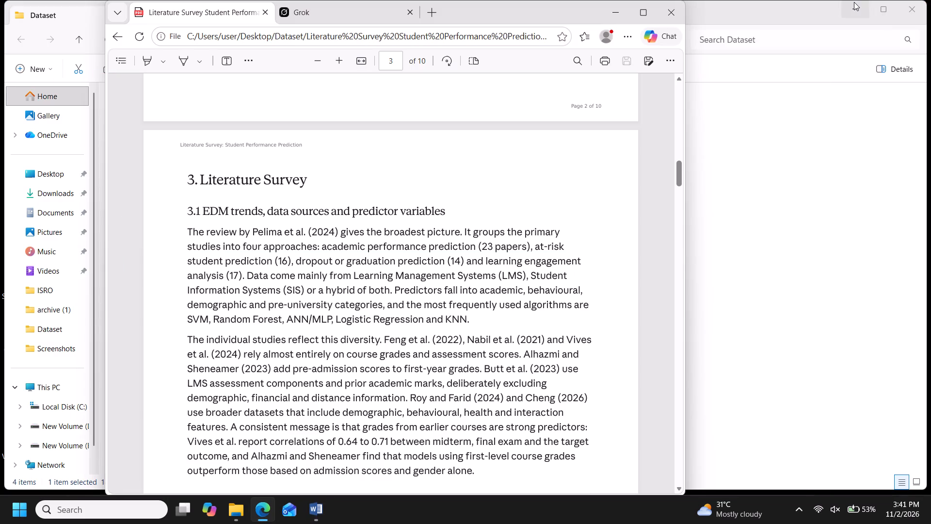
pyautogui.click(615, 17)
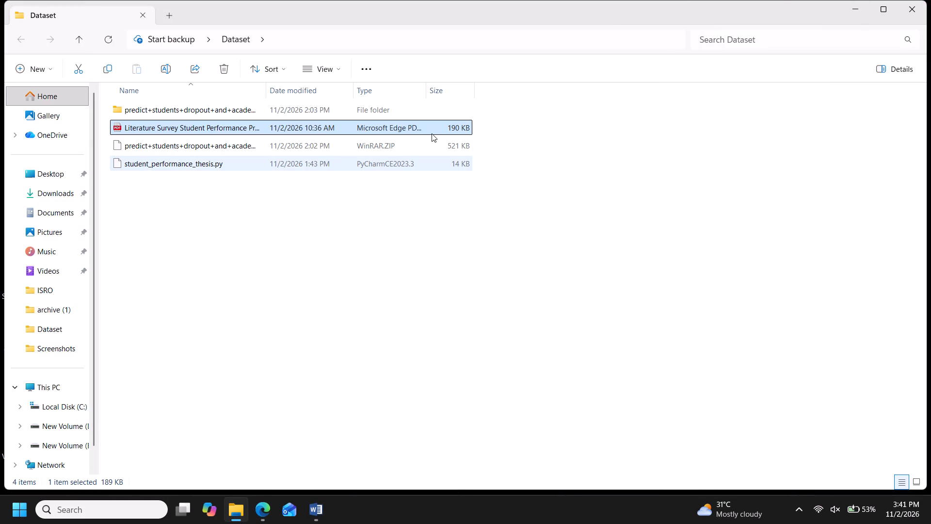
pyautogui.click(852, 12)
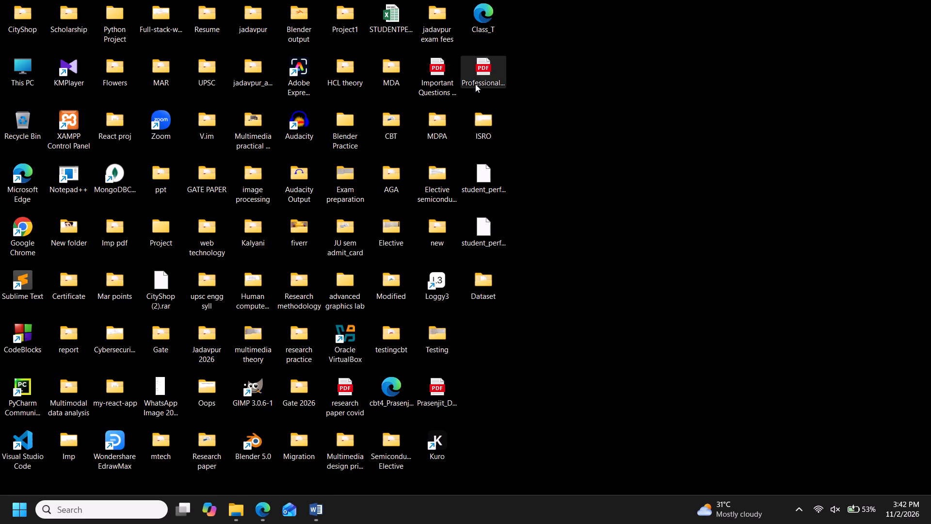
pyautogui.doubleClick(479, 117)
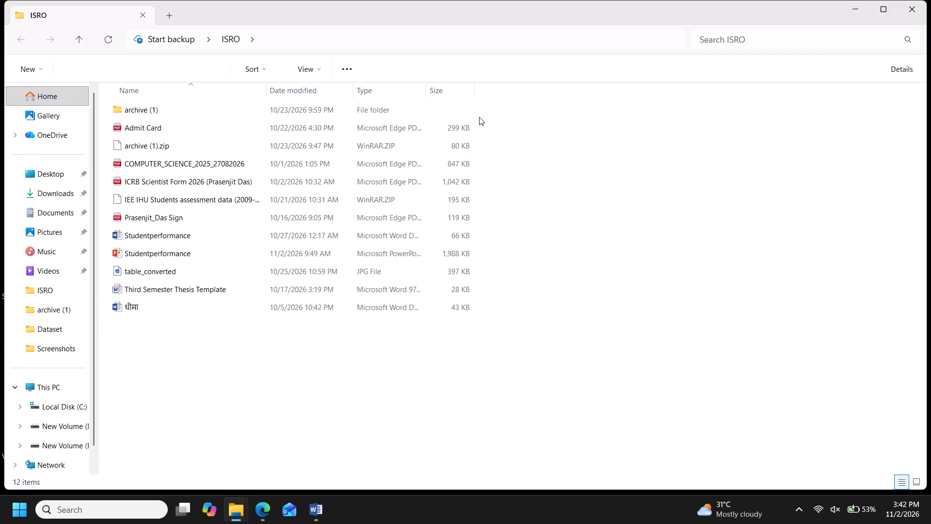
pyautogui.doubleClick(257, 237)
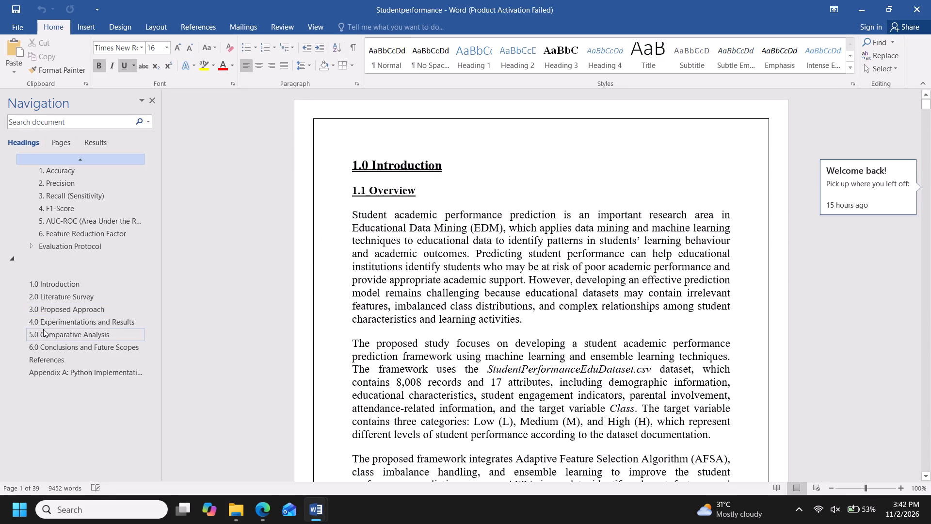
# Read through the Studentperformance document to its Literature Survey chapter and examine how the headings are numbered and formatted.
pyautogui.doubleClick(828, 206)
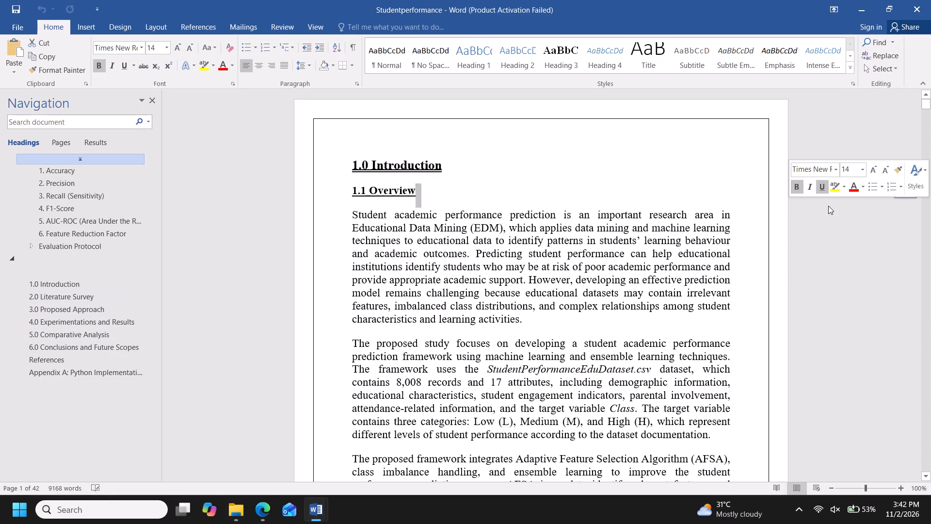
pyautogui.press('Down')
pyautogui.press('Down')
pyautogui.press('Down')
pyautogui.press('Down')
pyautogui.press('Down')
pyautogui.press('Down')
pyautogui.press('Down')
pyautogui.press('Down')
pyautogui.press('Down')
pyautogui.press('Down')
pyautogui.press('Down')
pyautogui.press('Down')
pyautogui.press('Down')
pyautogui.press('Down')
pyautogui.press('Down')
pyautogui.press('Down')
pyautogui.press('Down')
pyautogui.press('Down')
pyautogui.press('Down')
pyautogui.press('Down')
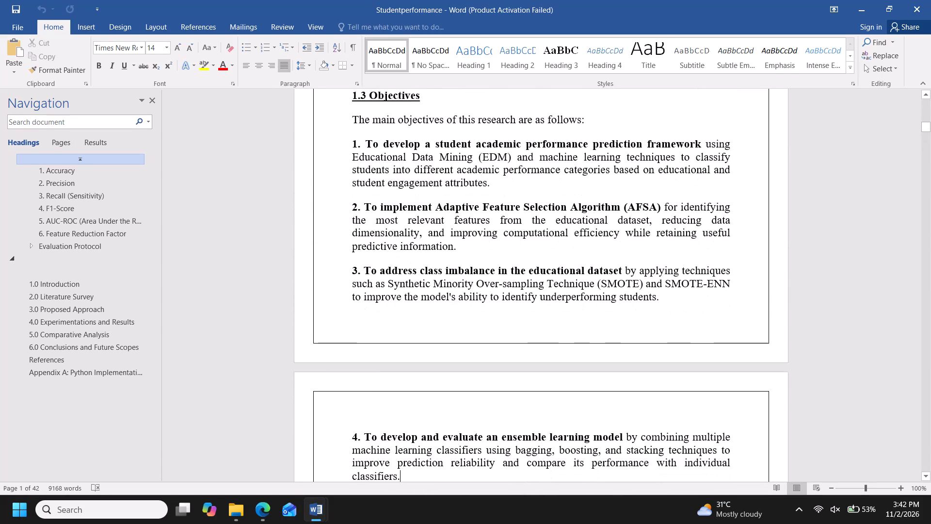
pyautogui.press('Down')
pyautogui.press('Down')
pyautogui.press('Down')
pyautogui.press('Down')
pyautogui.press('Down')
pyautogui.press('Down')
pyautogui.press('Down')
pyautogui.press('Down')
pyautogui.press('Down')
pyautogui.press('Down')
pyautogui.press('Down')
pyautogui.press('Down')
pyautogui.press('Down')
pyautogui.press('Down')
pyautogui.press('Down')
pyautogui.press('Down')
pyautogui.press('Down')
pyautogui.press('Down')
pyautogui.press('Down')
pyautogui.press('Down')
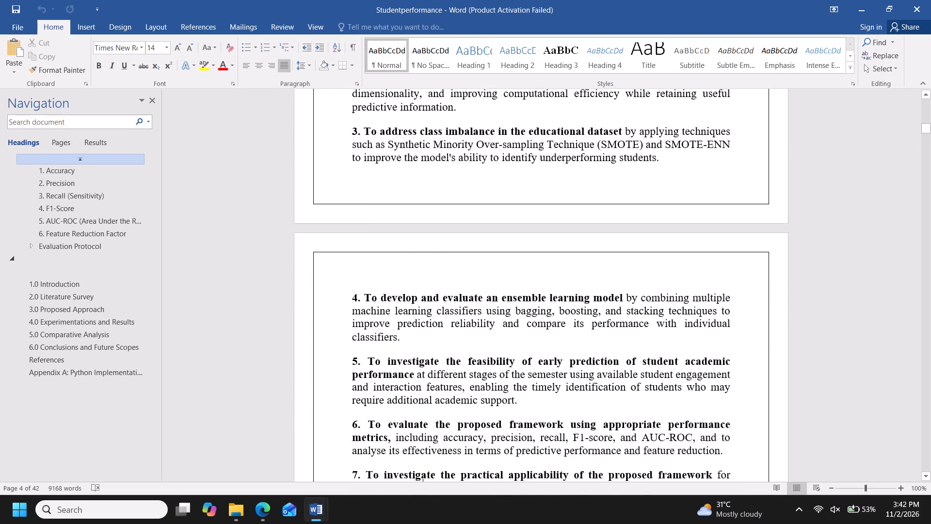
pyautogui.press('Down')
pyautogui.press('Down')
pyautogui.press('Down')
pyautogui.press('Down')
pyautogui.press('Down')
pyautogui.press('Down')
pyautogui.press('Down')
pyautogui.press('Down')
pyautogui.press('Down')
pyautogui.press('Down')
pyautogui.press('Down')
pyautogui.press('Down')
pyautogui.press('Down')
pyautogui.press('Down')
pyautogui.press('Down')
pyautogui.press('Down')
pyautogui.press('Down')
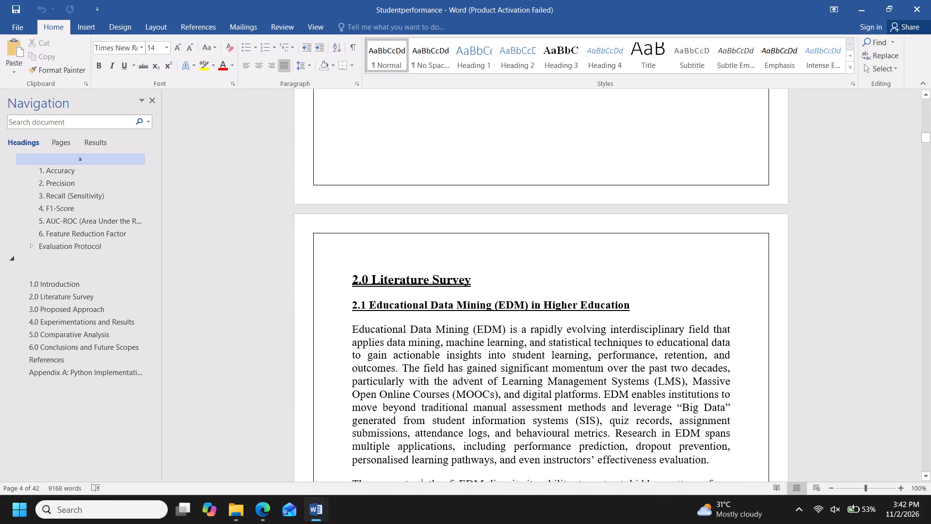
pyautogui.press('Down')
pyautogui.press('Down')
pyautogui.press('Down')
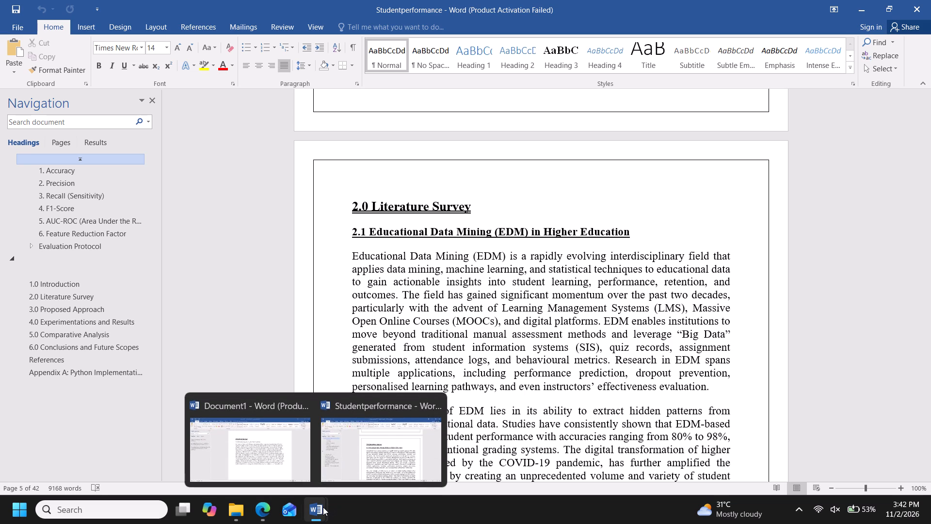
# Return to Document1 and add the number "2.0" in front of the "Literature Survey" heading.
pyautogui.click(266, 470)
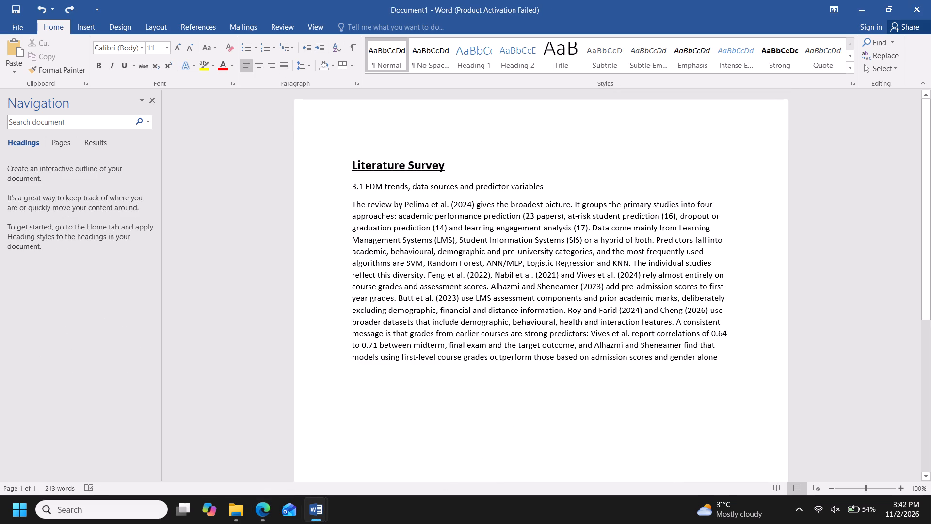
pyautogui.click(351, 165)
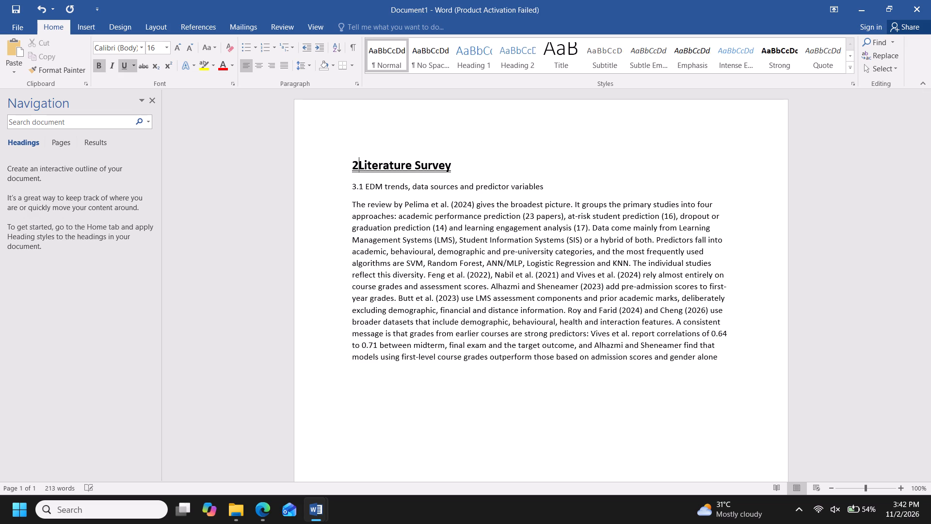
pyautogui.write('.0')
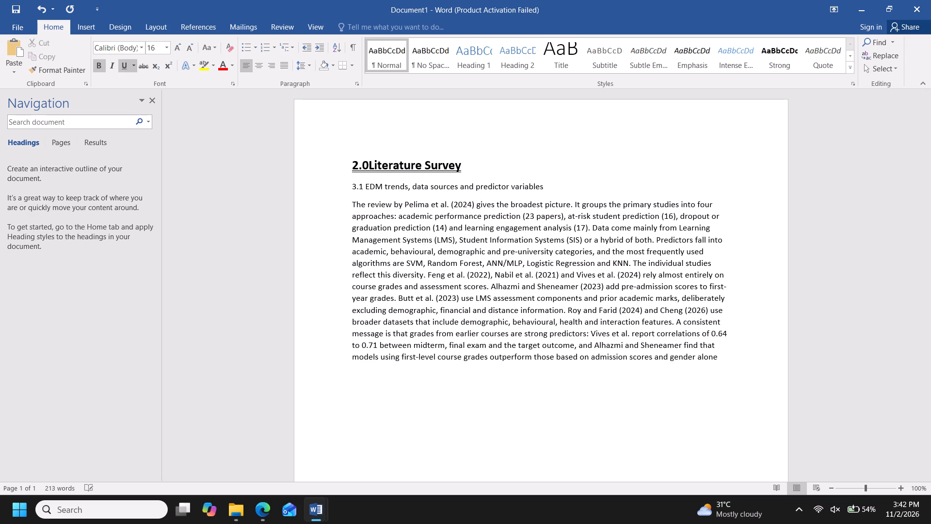
pyautogui.press('space')
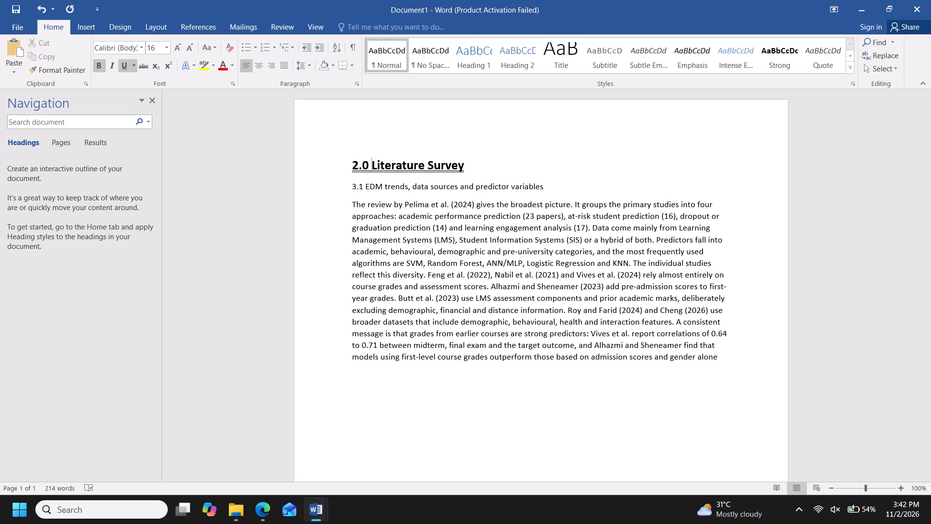
# Renumber the "EDM trends, data sources and predictor variables" subheading as 2.1.
pyautogui.click(355, 186)
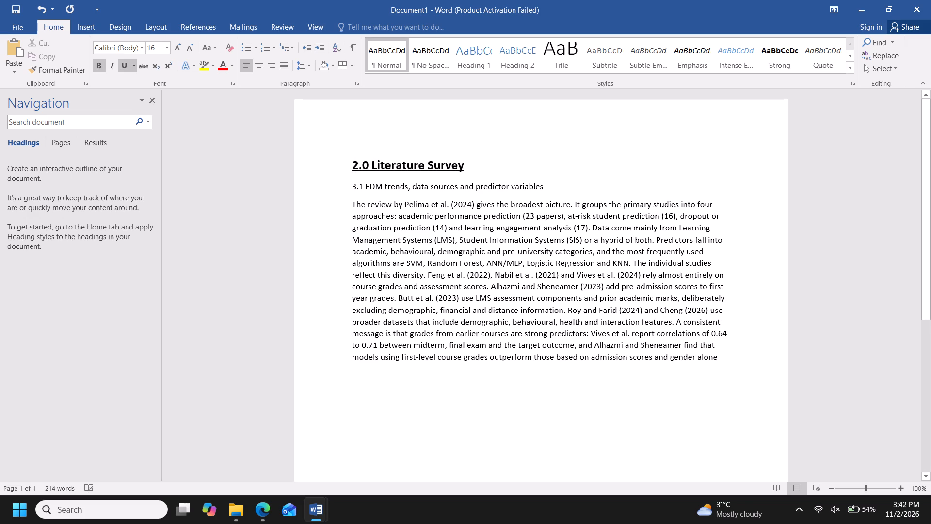
pyautogui.press('BackSpace')
pyautogui.press('2')
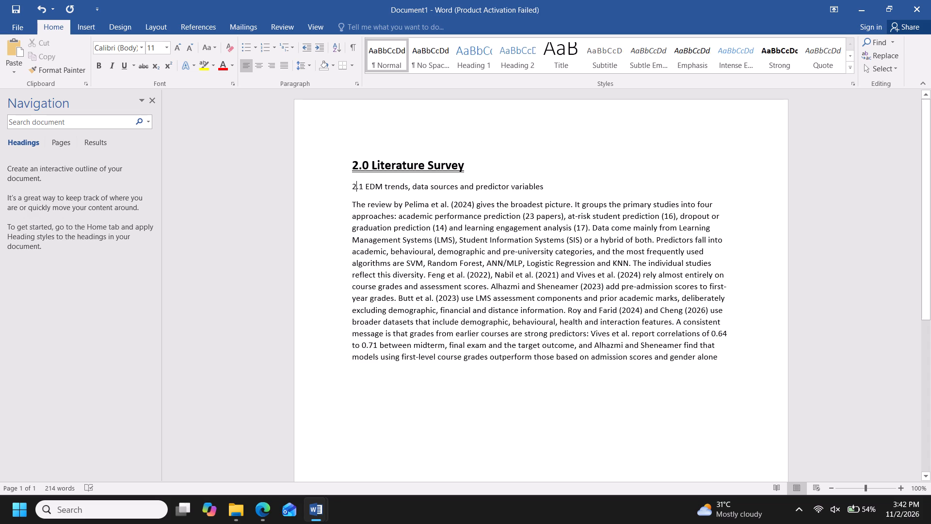
# Justify the 2.1 subheading and its paragraph and set their font size to 14.
pyautogui.moveTo(349, 188); pyautogui.dragTo(600, 324)
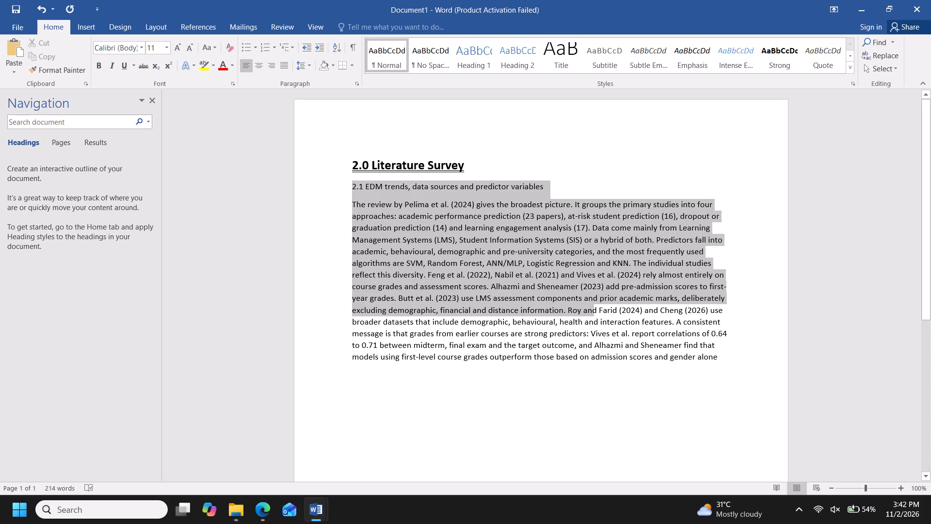
pyautogui.moveTo(600, 324); pyautogui.dragTo(731, 361)
pyautogui.hotkey('ctrl', 'j')
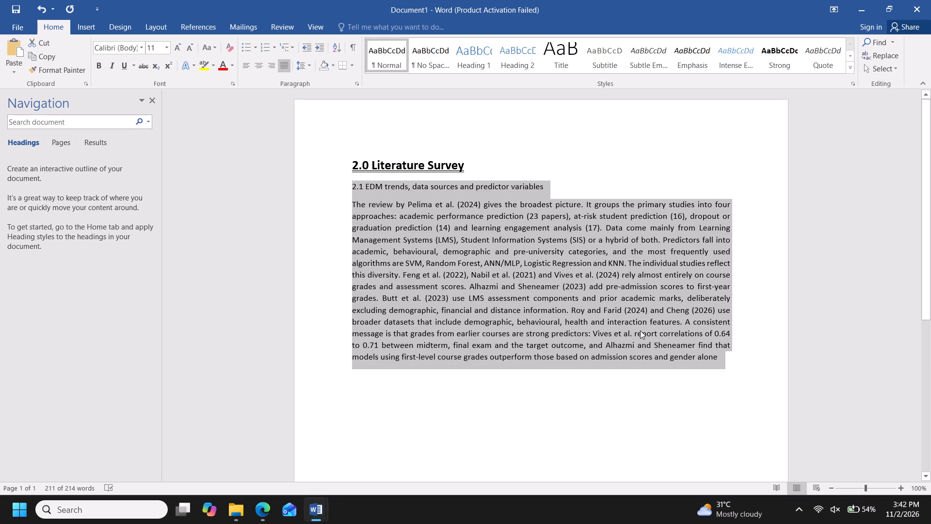
pyautogui.click(166, 46)
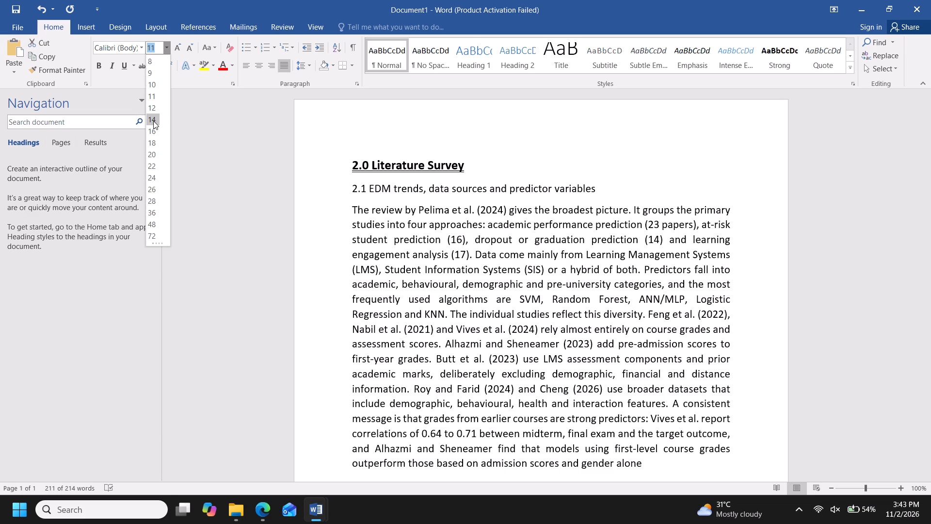
pyautogui.click(153, 121)
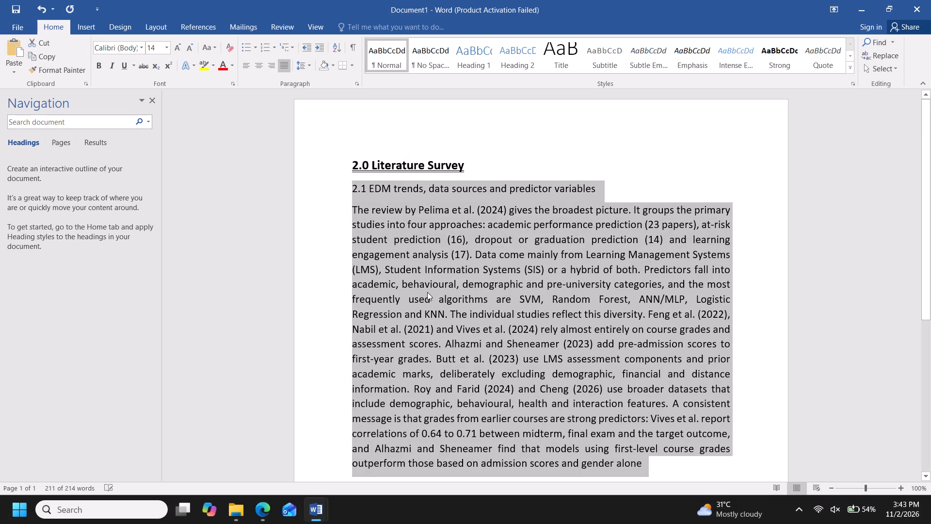
pyautogui.click(427, 292)
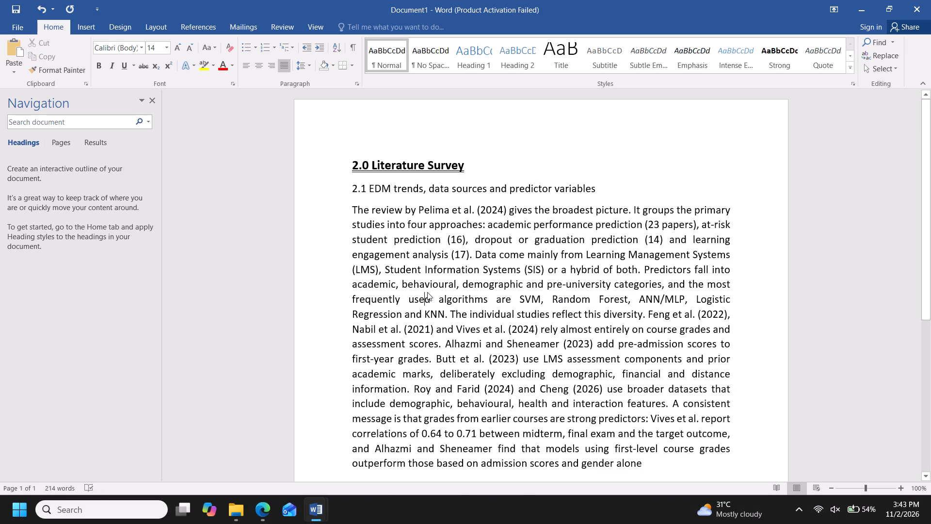
# Make the subheading "2.1 EDM trends, data sources and predictor variables" bold with a single underline.
pyautogui.moveTo(351, 189); pyautogui.dragTo(354, 190)
pyautogui.moveTo(354, 190); pyautogui.dragTo(479, 190)
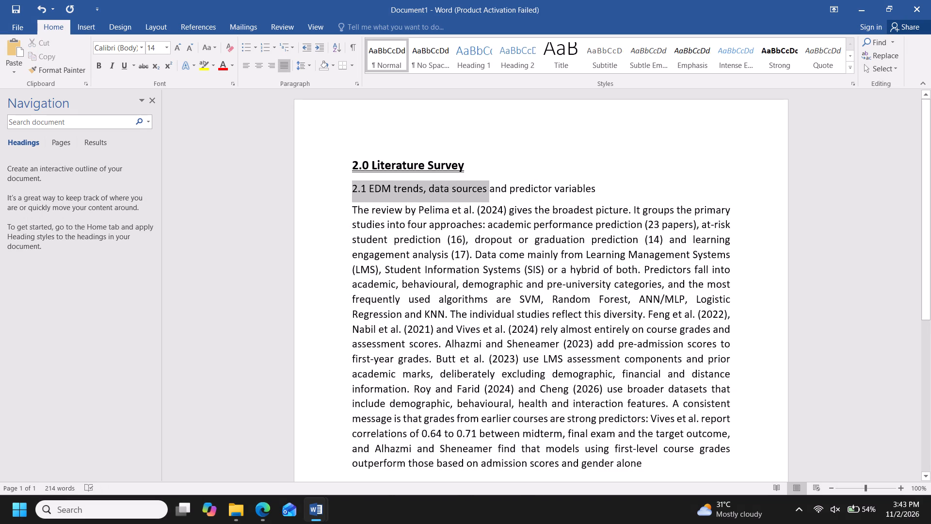
pyautogui.moveTo(479, 190); pyautogui.dragTo(584, 186)
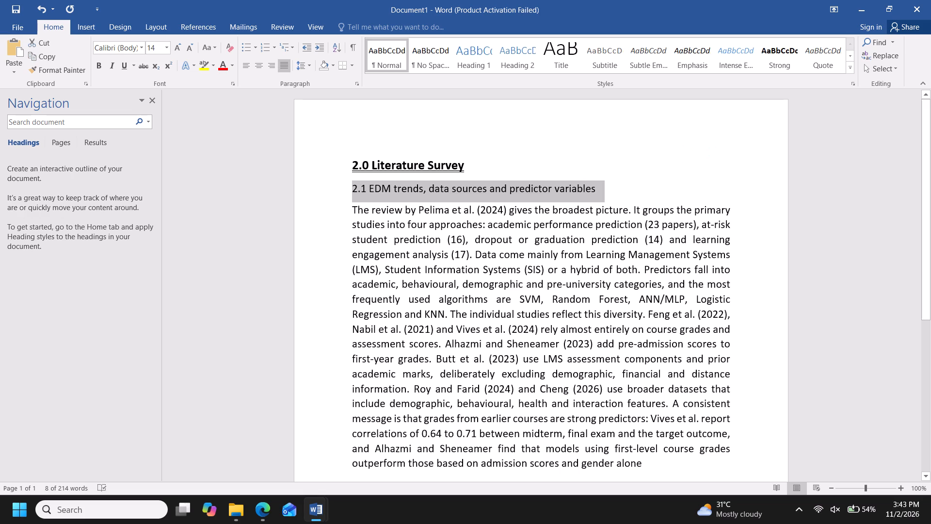
pyautogui.click(96, 66)
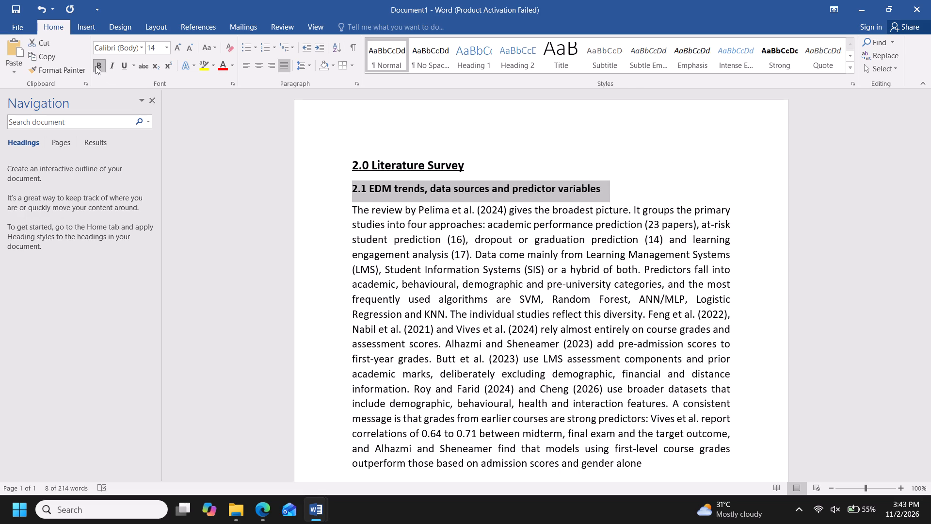
pyautogui.click(123, 64)
pyautogui.click(136, 66)
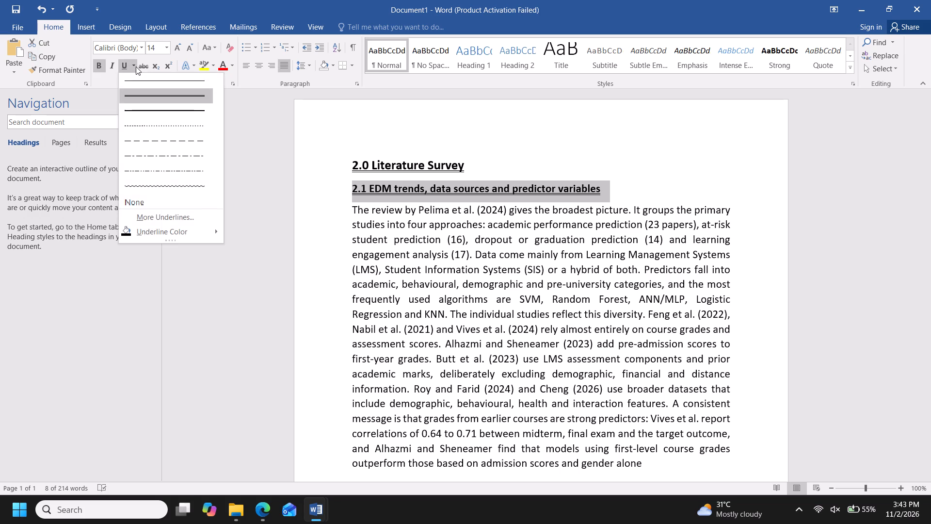
pyautogui.click(136, 77)
pyautogui.click(408, 255)
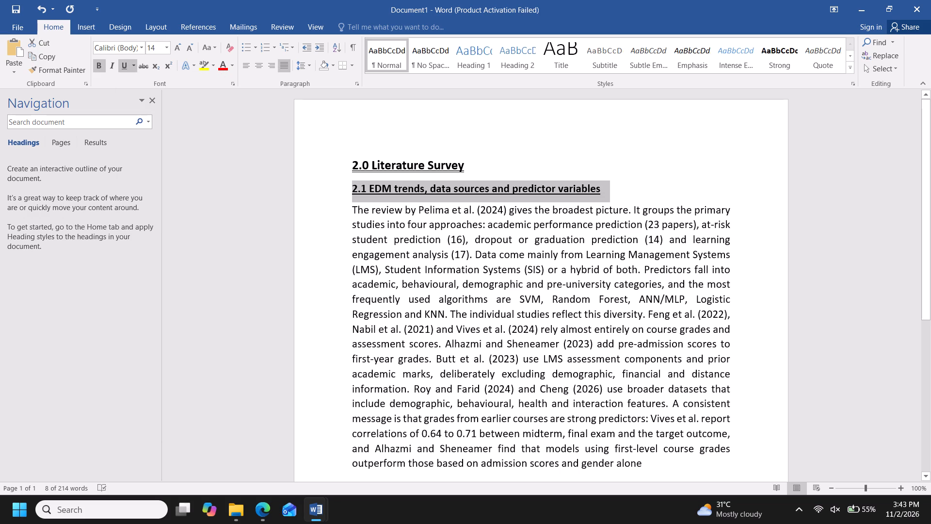
pyautogui.click(679, 461)
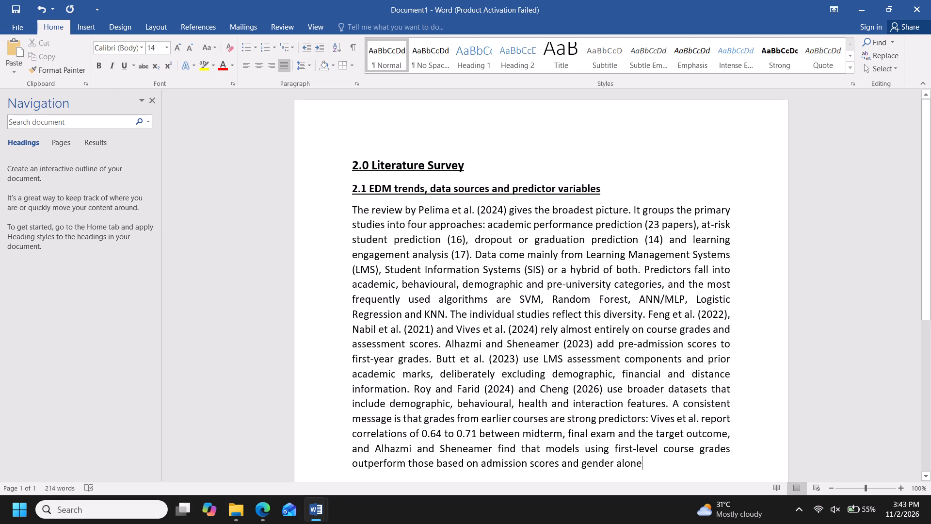
# Add two empty lines below the paragraph of section 2.1.
pyautogui.press('Return')
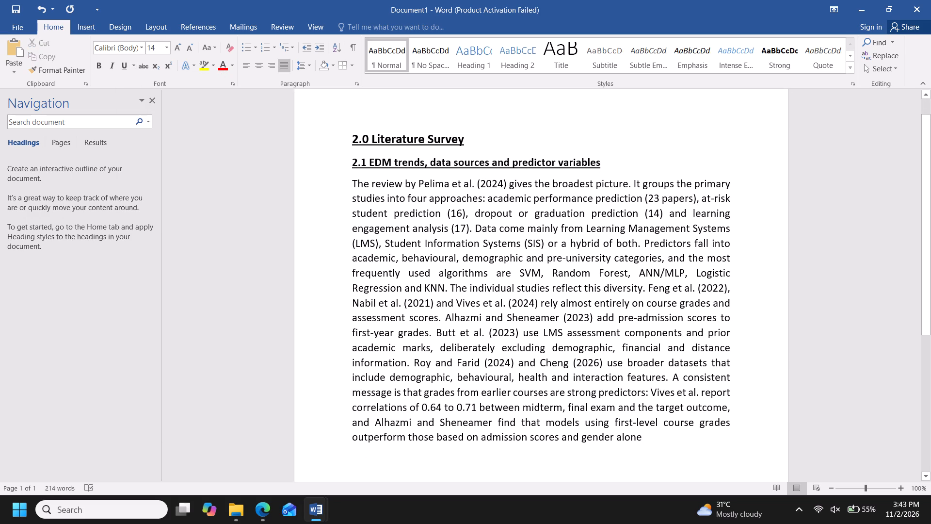
pyautogui.press('Return')
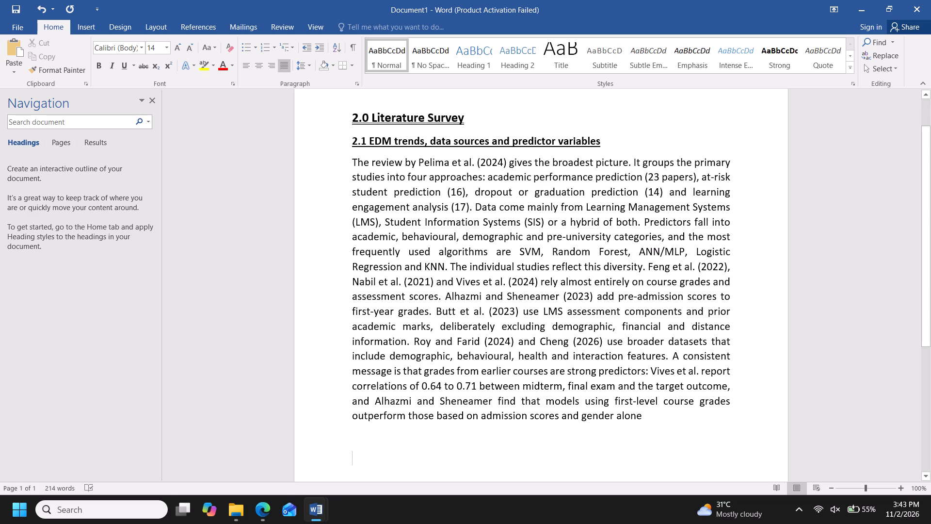
# Switch to the PDF in Edge and copy the "3.2 Clustering and descriptive analysis" heading with its paragraph.
pyautogui.click(272, 504)
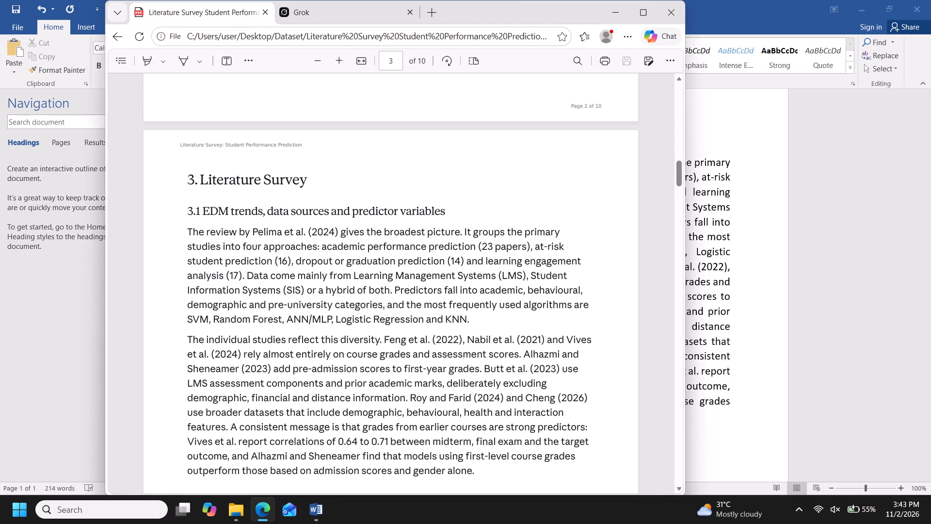
pyautogui.click(678, 177)
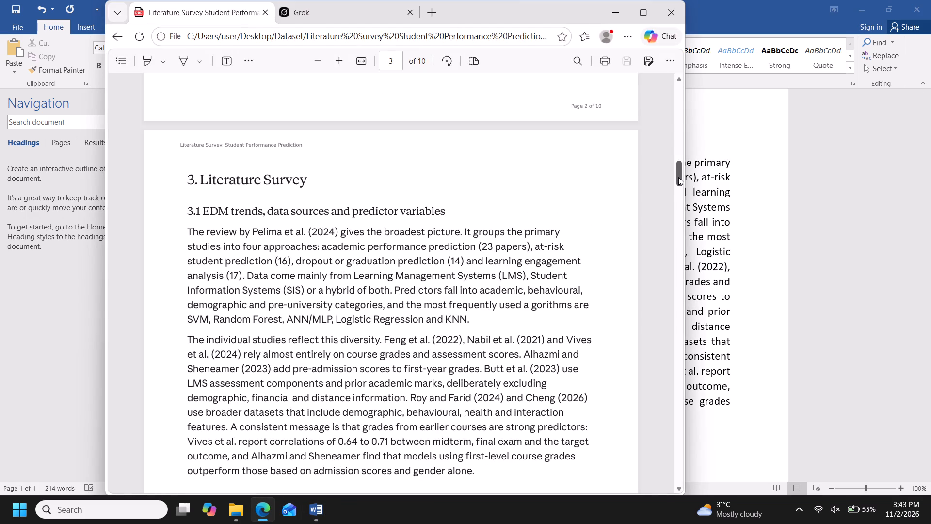
pyautogui.doubleClick(678, 179)
pyautogui.click(679, 186)
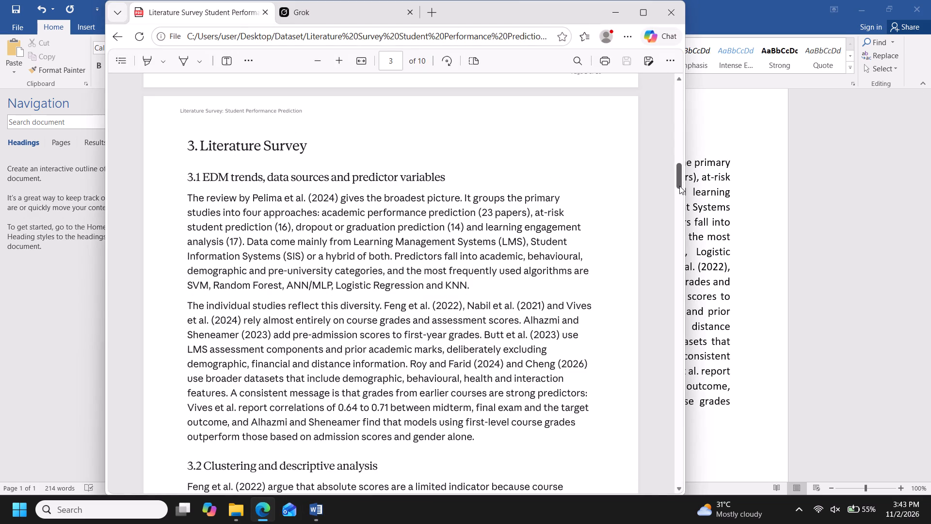
pyautogui.click(679, 186)
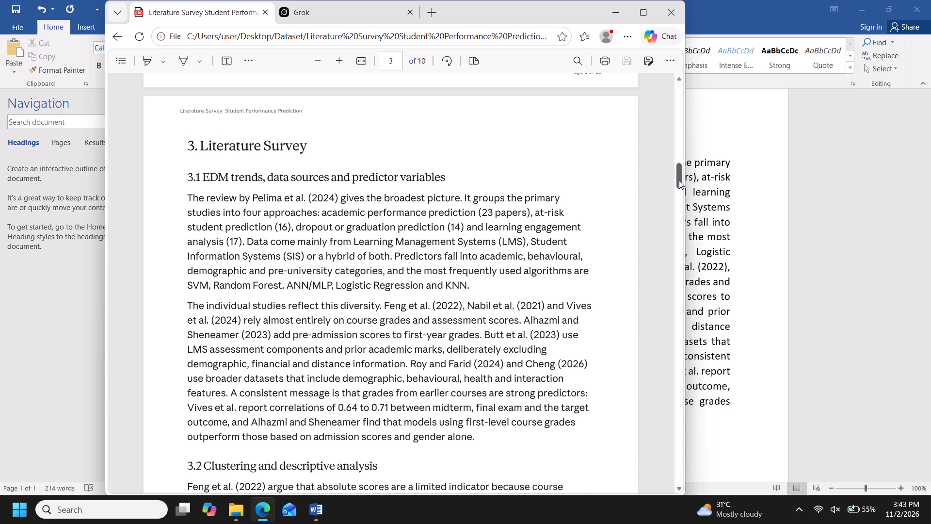
pyautogui.moveTo(679, 180); pyautogui.dragTo(679, 190)
pyautogui.tripleClick(679, 190)
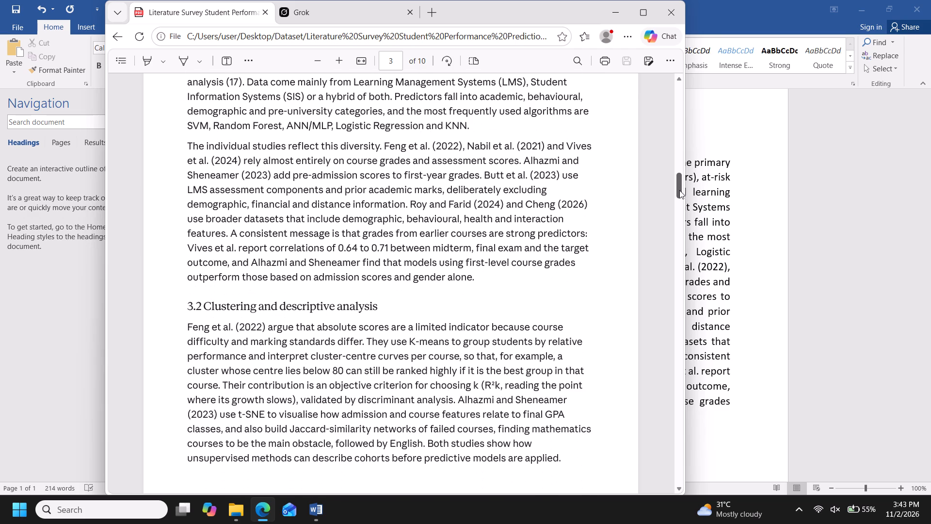
pyautogui.doubleClick(679, 190)
pyautogui.click(681, 196)
pyautogui.moveTo(678, 190); pyautogui.dragTo(677, 200)
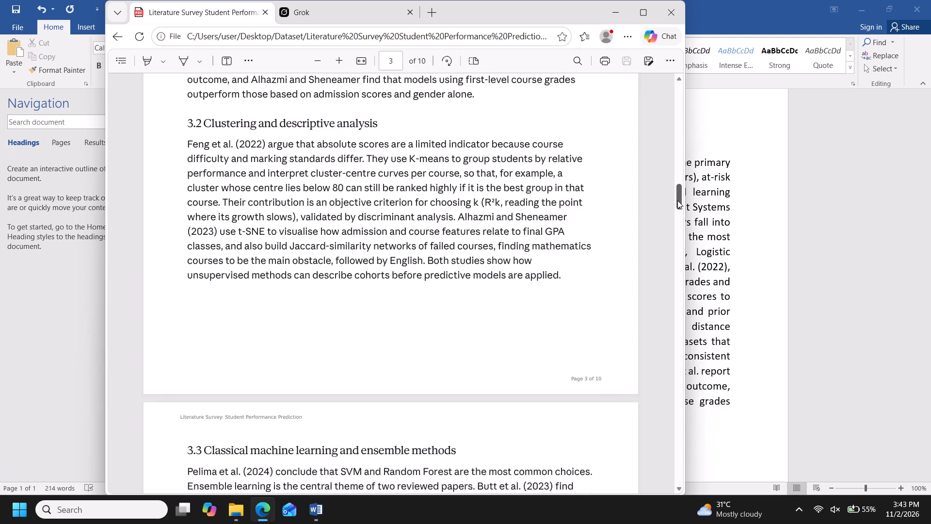
pyautogui.moveTo(677, 200); pyautogui.dragTo(677, 198)
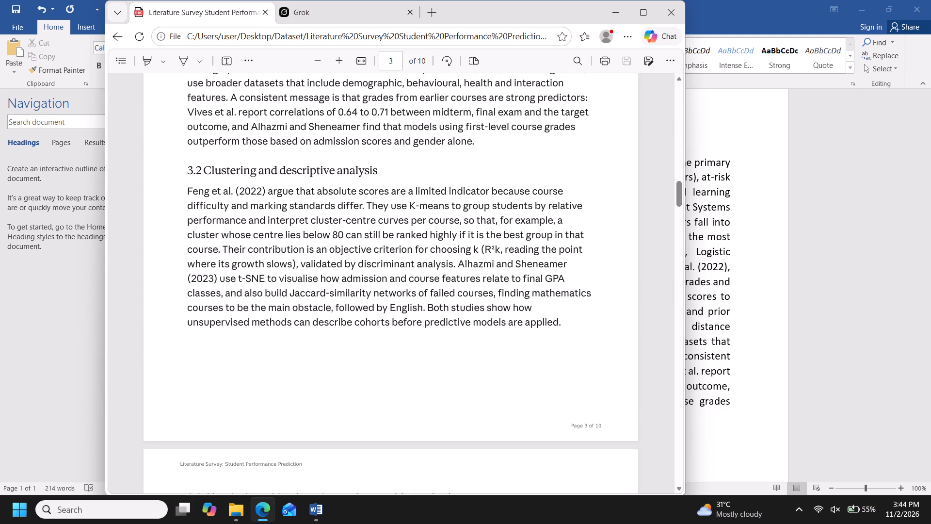
pyautogui.moveTo(188, 169); pyautogui.dragTo(309, 224)
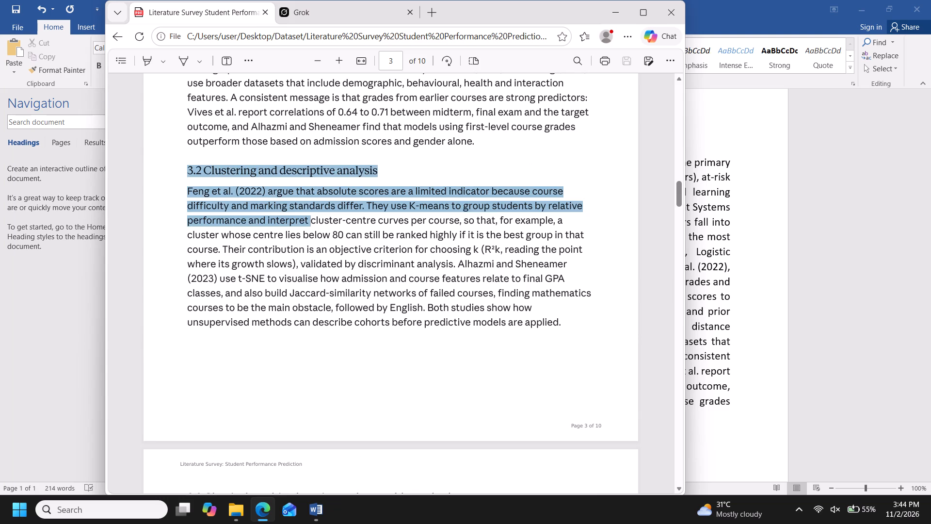
pyautogui.moveTo(309, 224); pyautogui.dragTo(578, 323)
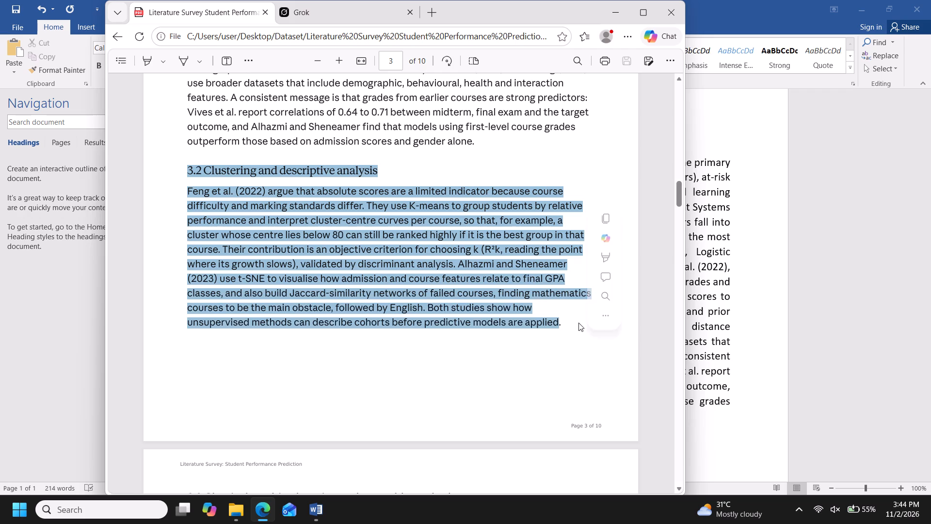
pyautogui.hotkey('ctrl', 'c')
pyautogui.hotkey('ctrl', 'c')
pyautogui.hotkey('ctrl', 'c')
pyautogui.hotkey('ctrl', 'c')
pyautogui.hotkey('ctrl', 'c')
# Return to Document1 in Word and paste the copied section below the 2.1 paragraph, leaving an empty line between them.
pyautogui.click(610, 15)
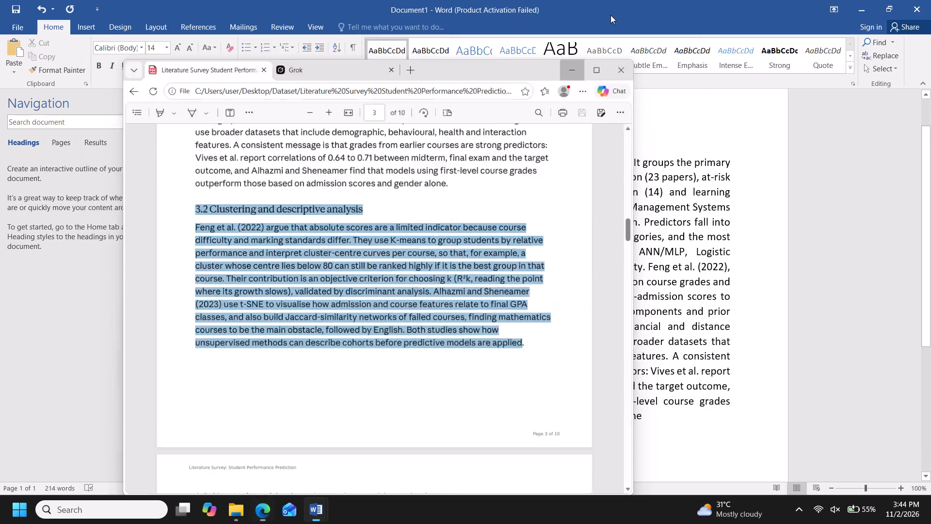
pyautogui.press('BackSpace')
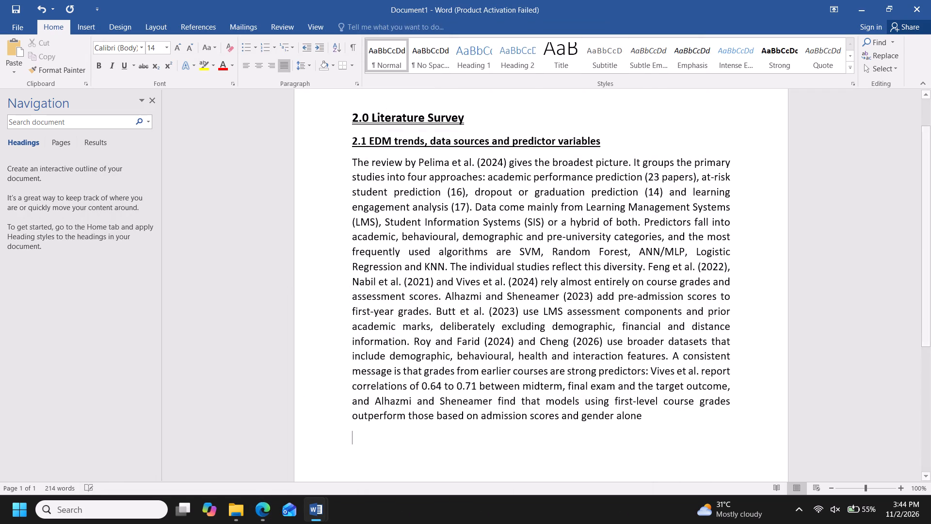
pyautogui.press('Return')
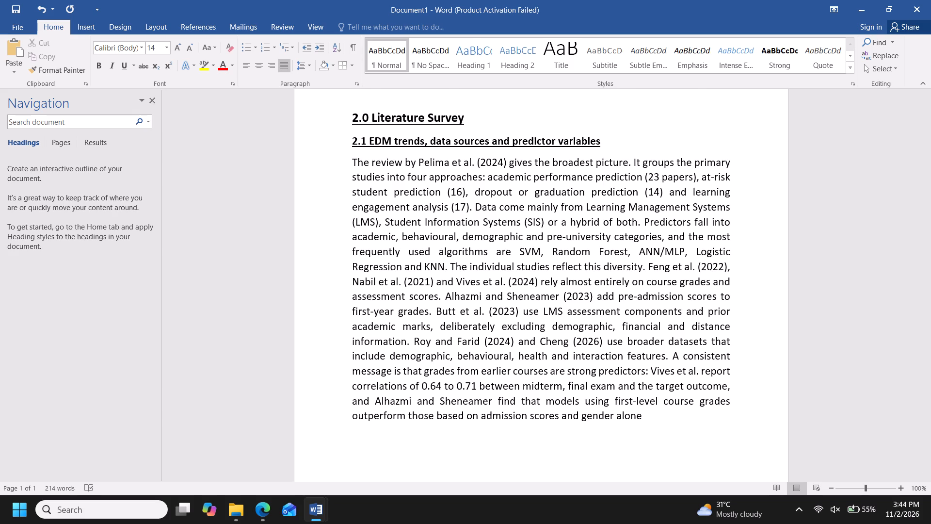
pyautogui.hotkey('ctrl', 'v')
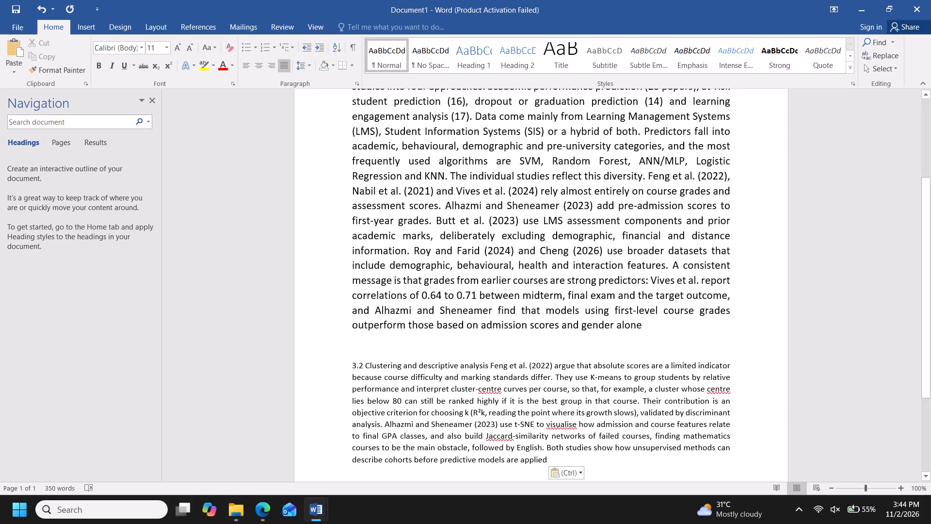
# Close the Studentperformance document and go back to Document1.
pyautogui.click(265, 523)
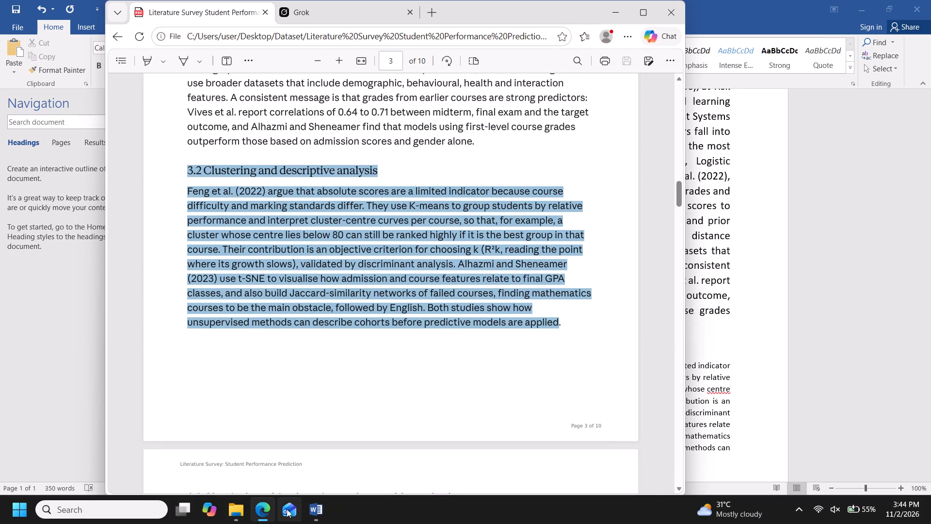
pyautogui.click(312, 514)
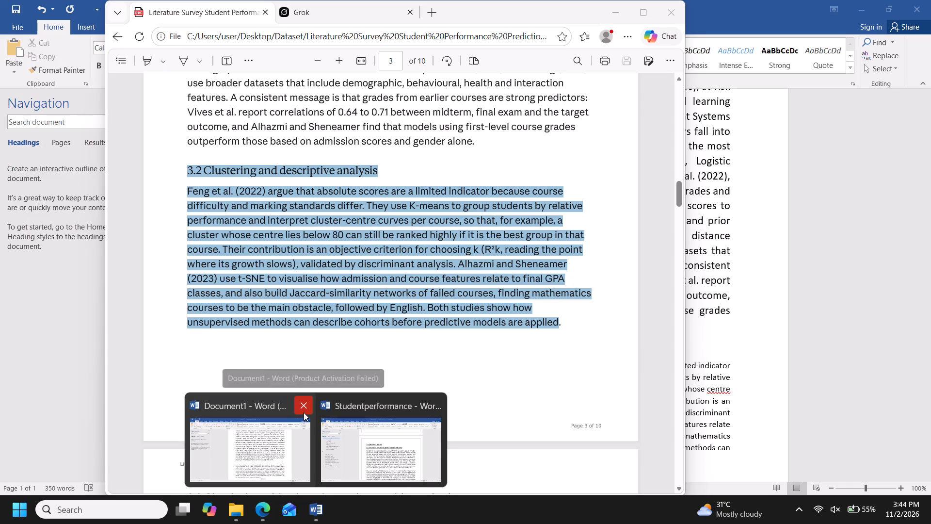
pyautogui.click(437, 403)
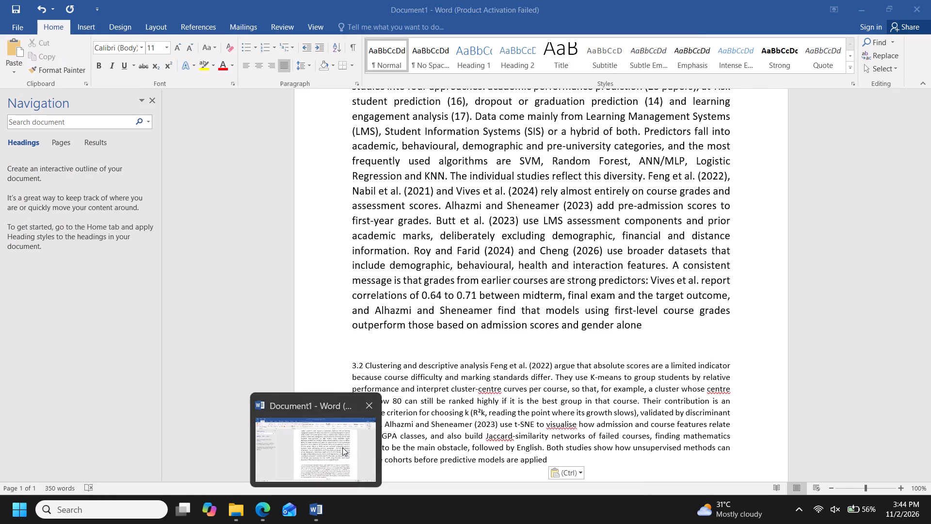
pyautogui.click(342, 447)
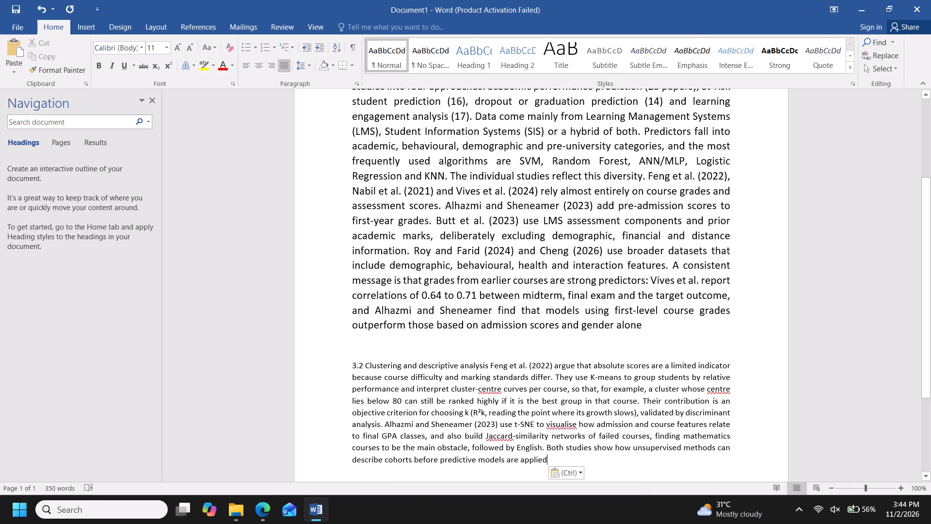
# Split the pasted text after "Clustering and descriptive analysis" so the subheading stands on its own line.
pyautogui.click(488, 363)
pyautogui.press('Return')
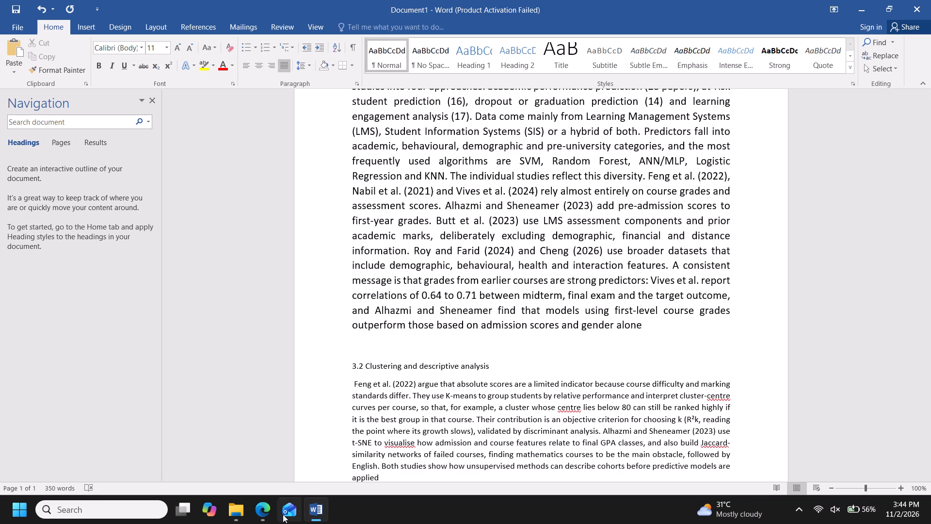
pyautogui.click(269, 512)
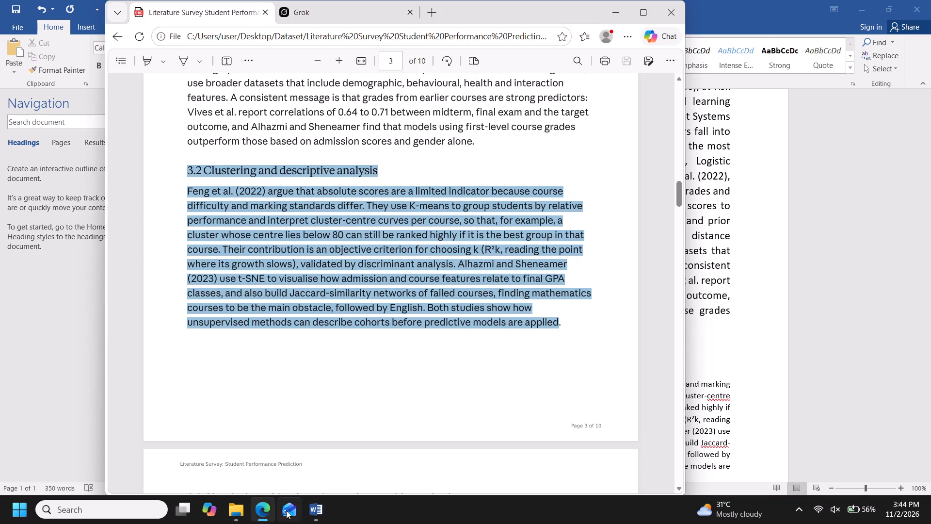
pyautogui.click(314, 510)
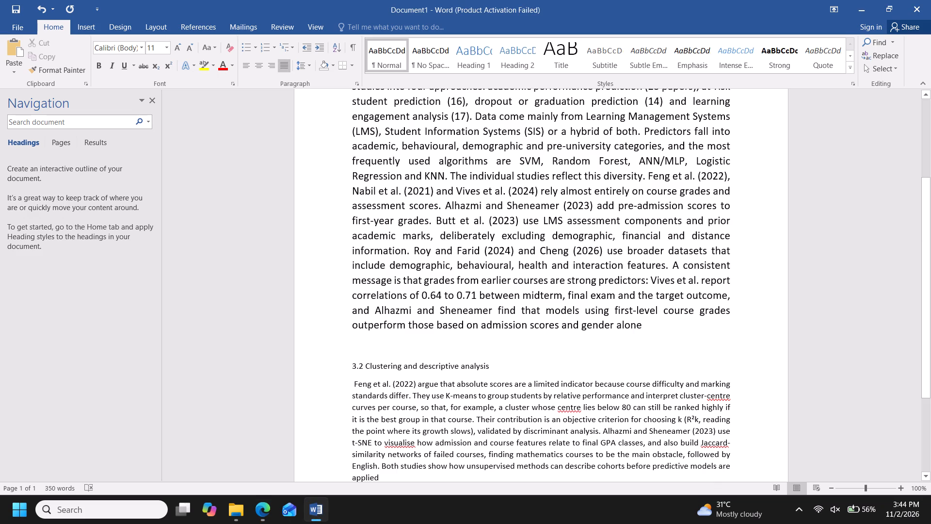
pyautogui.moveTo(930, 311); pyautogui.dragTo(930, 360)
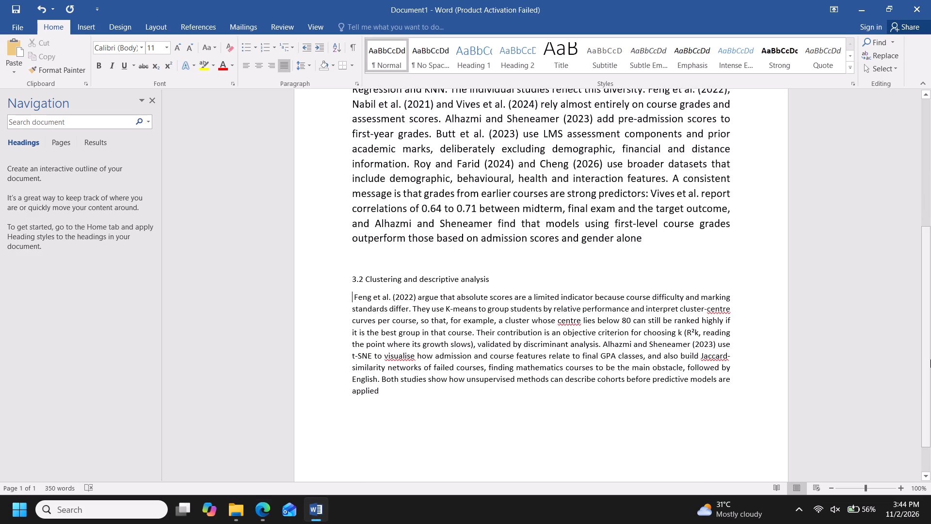
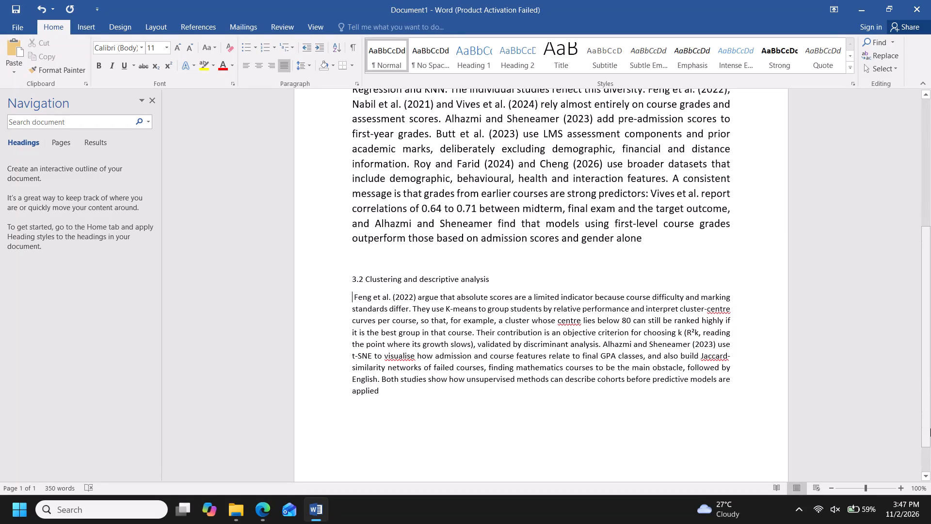
# Ignore all spelling flags for "centre" and "visualise" in the clustering paragraph, keeping the British spellings.
pyautogui.click(715, 312)
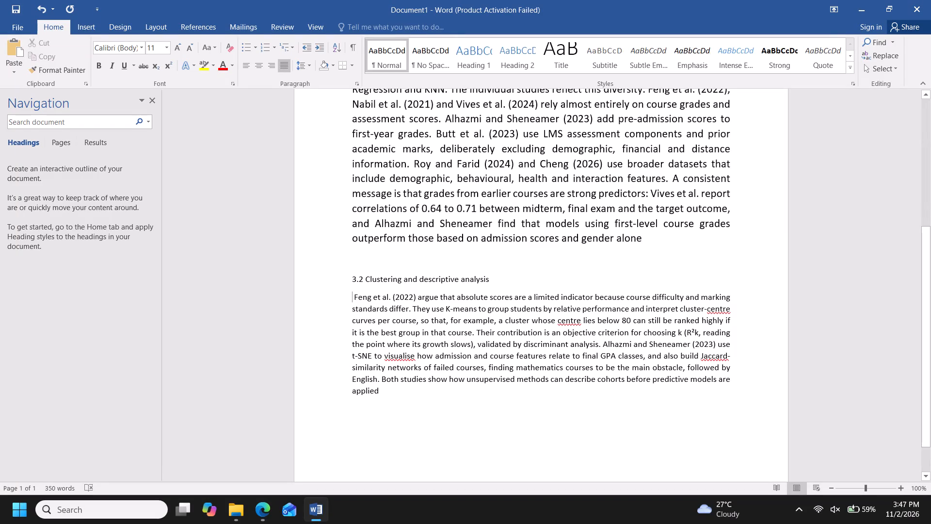
pyautogui.rightClick(715, 310)
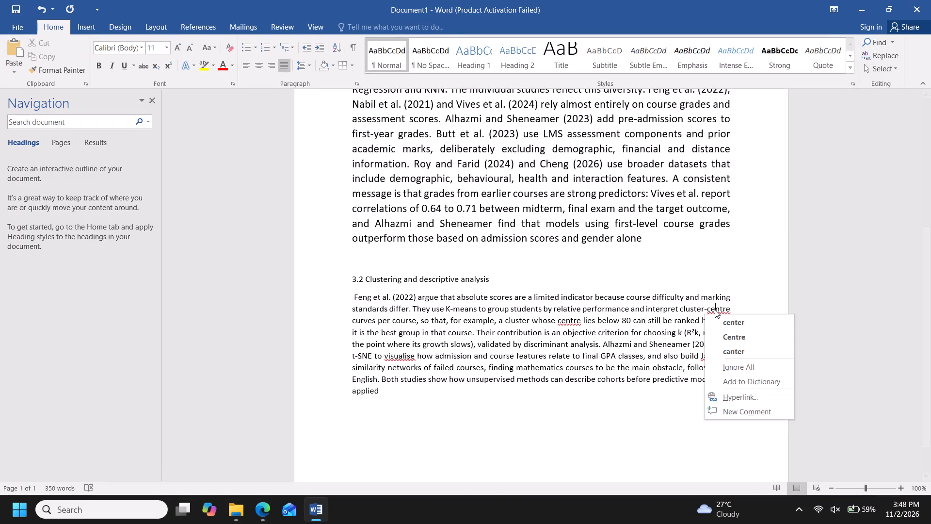
pyautogui.click(730, 360)
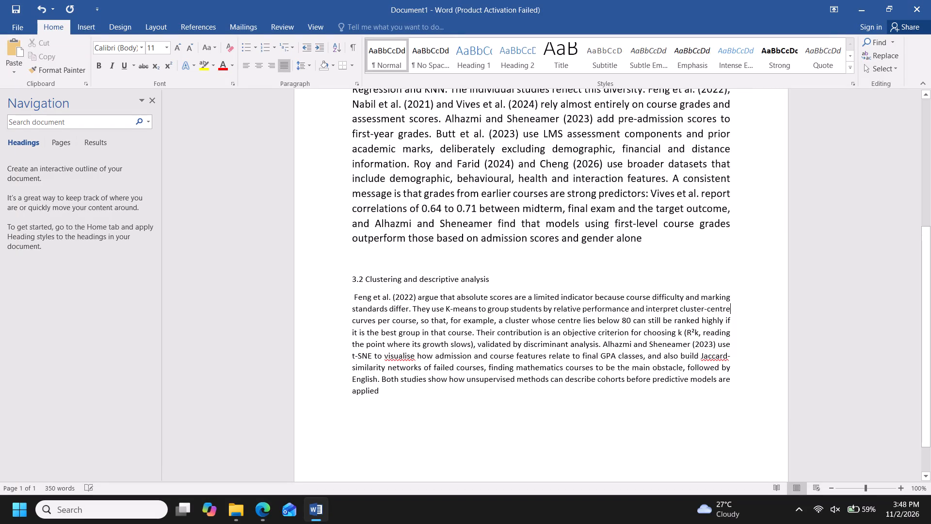
pyautogui.click(395, 358)
pyautogui.rightClick(395, 358)
pyautogui.click(428, 386)
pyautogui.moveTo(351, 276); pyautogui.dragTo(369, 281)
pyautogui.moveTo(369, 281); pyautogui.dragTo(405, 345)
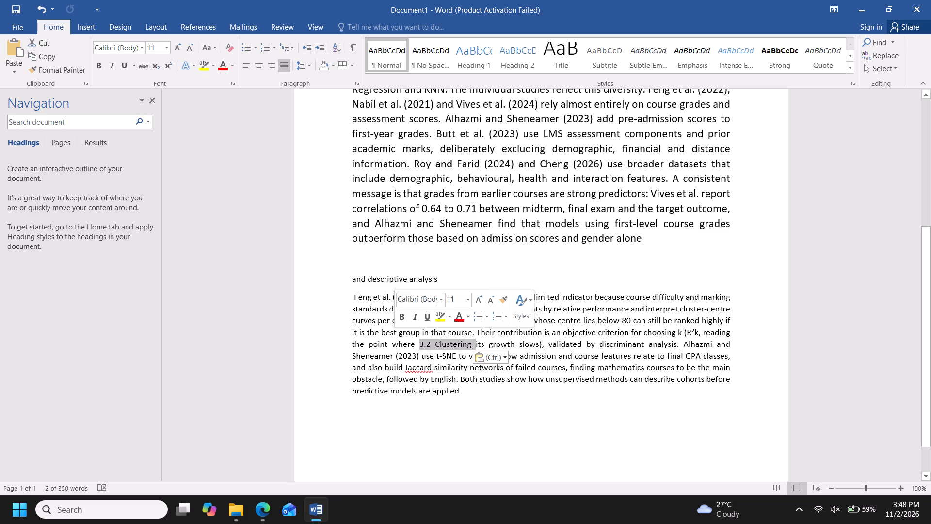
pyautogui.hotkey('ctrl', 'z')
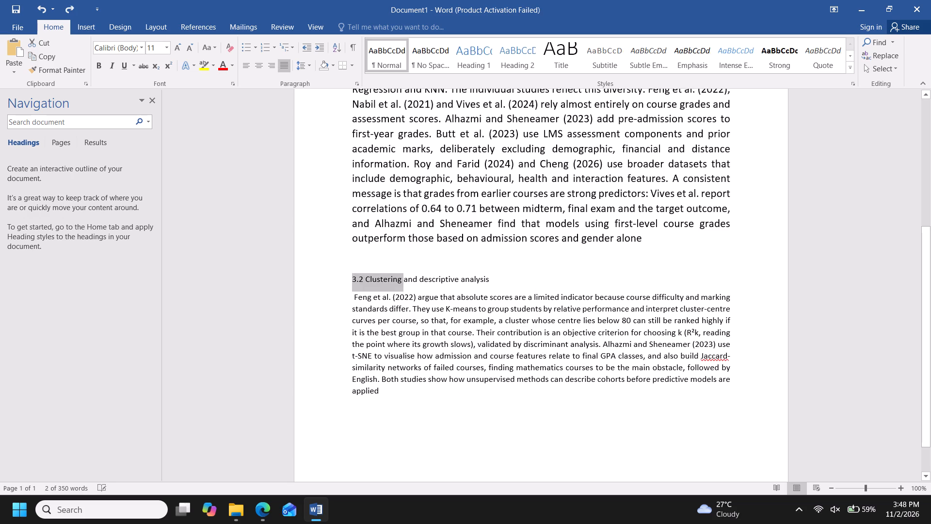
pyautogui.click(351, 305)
# Ignore all spelling flags for "Jaccard" in the clustering paragraph.
pyautogui.click(703, 357)
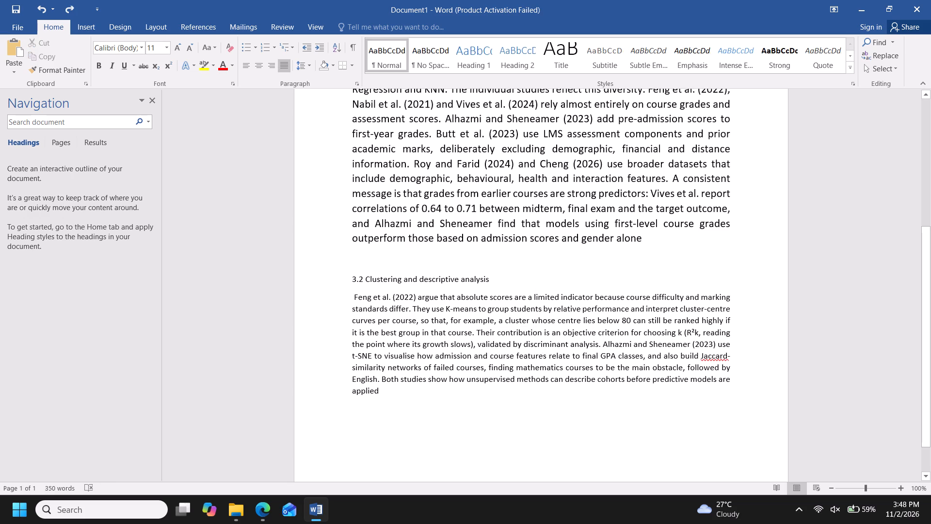
pyautogui.rightClick(703, 357)
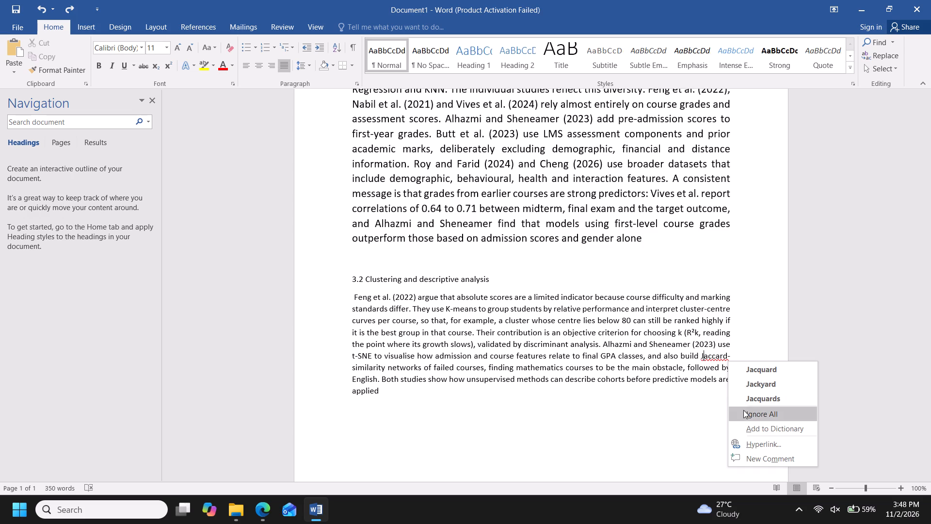
pyautogui.click(747, 417)
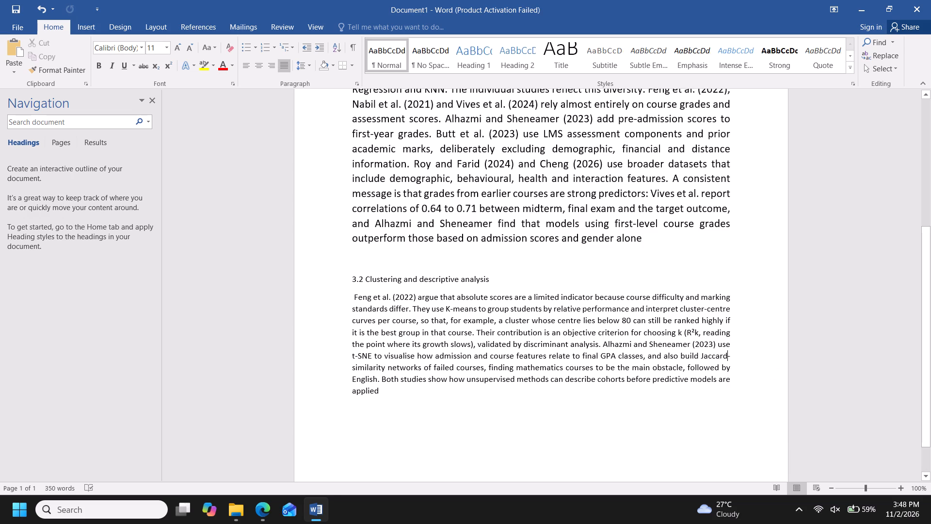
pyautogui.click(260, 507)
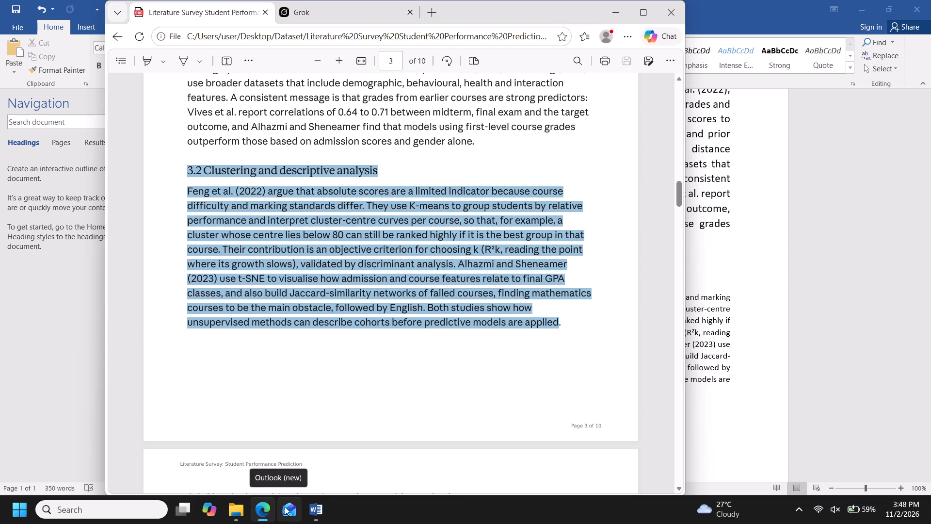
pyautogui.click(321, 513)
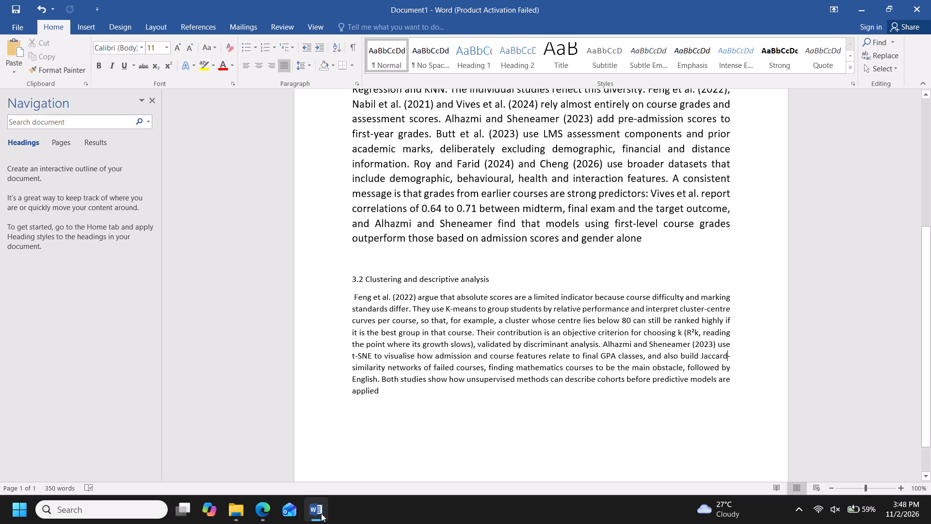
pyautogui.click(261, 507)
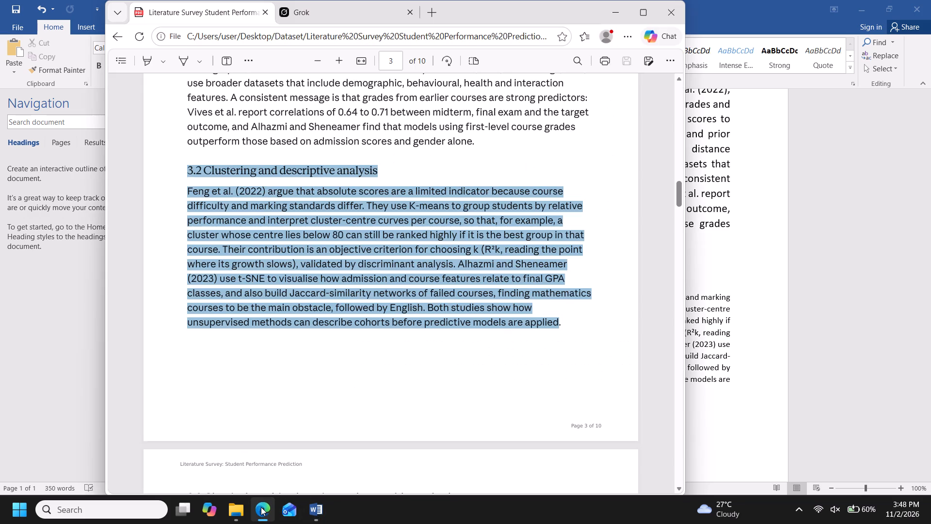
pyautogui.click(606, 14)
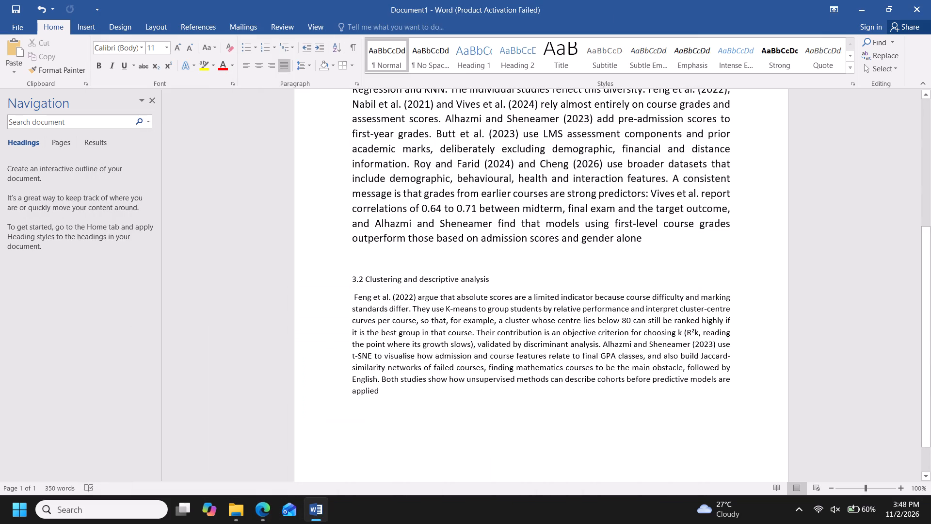
# Justify the "3.2 Clustering and descriptive analysis" heading and its paragraph, and set both to font size 14.
pyautogui.click(352, 276)
pyautogui.moveTo(352, 276); pyautogui.dragTo(413, 300)
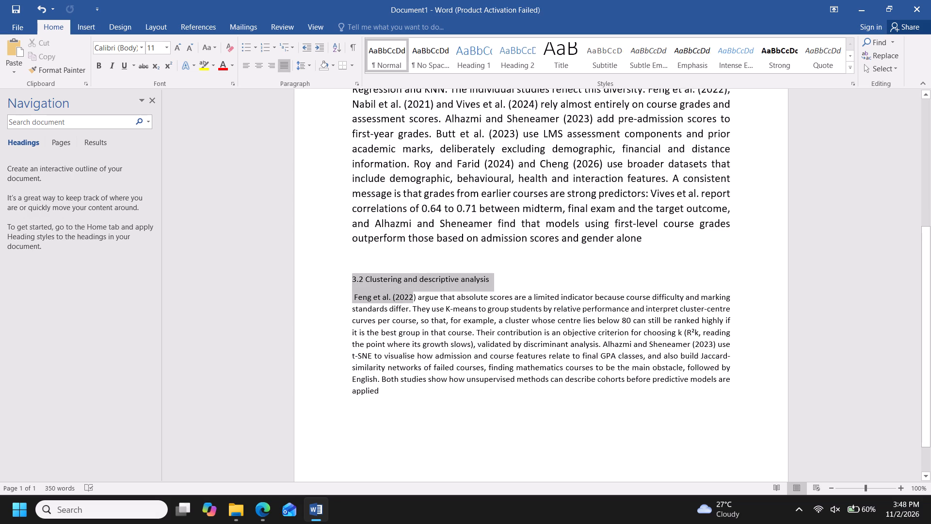
pyautogui.moveTo(413, 300); pyautogui.dragTo(426, 394)
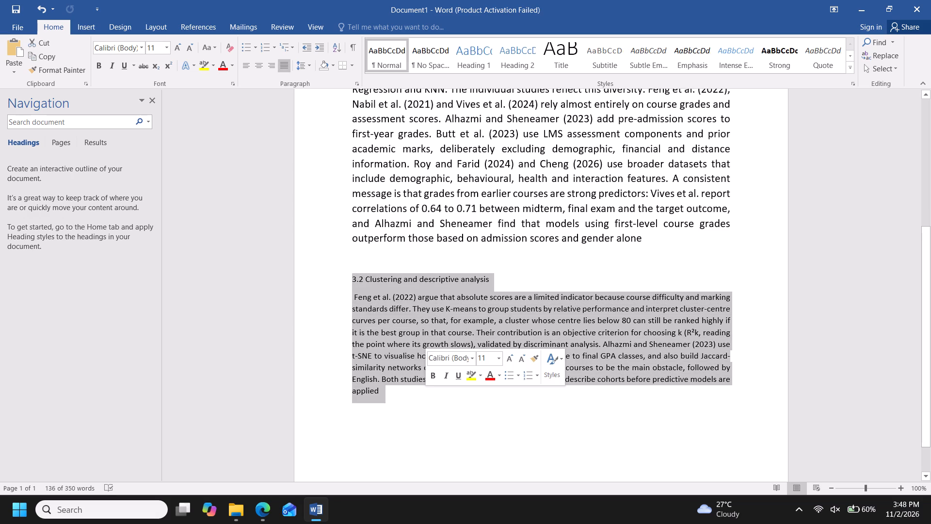
pyautogui.hotkey('ctrl', 'j')
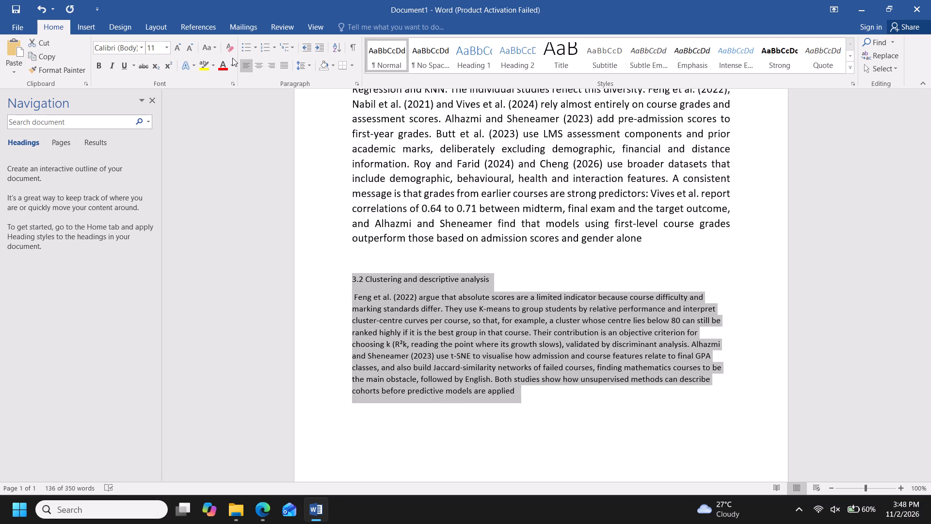
pyautogui.hotkey('ctrl', 'j')
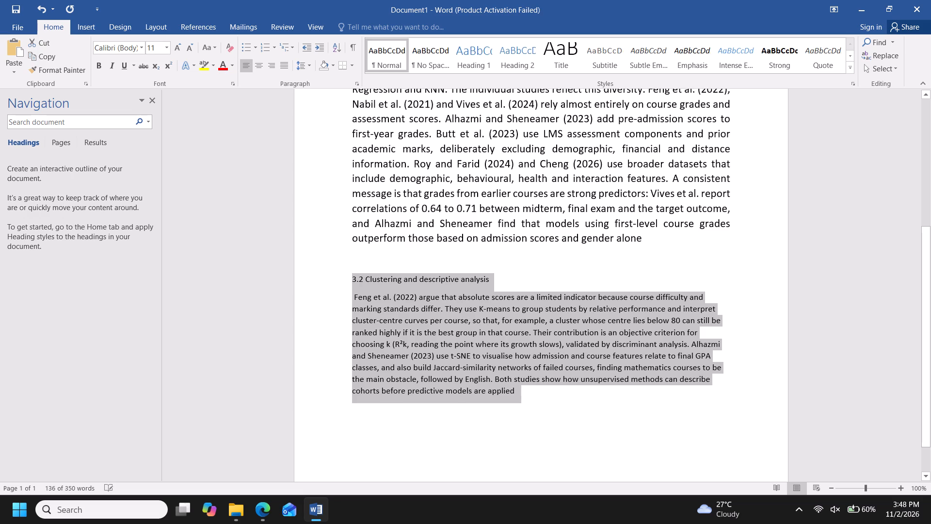
pyautogui.click(166, 47)
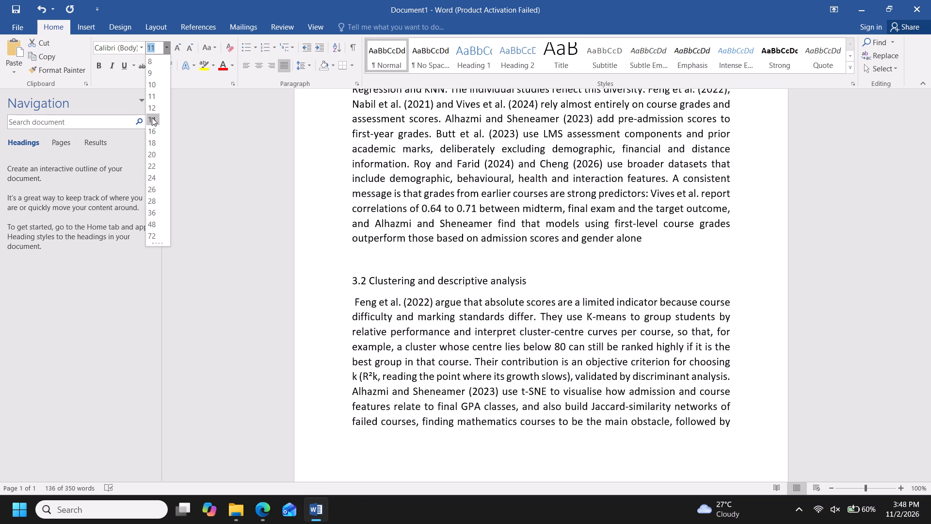
pyautogui.click(152, 117)
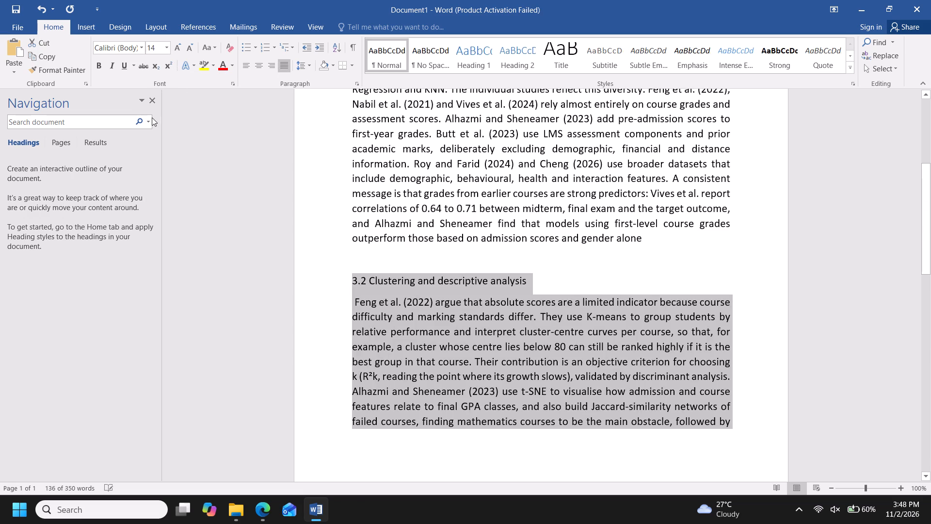
# Make the "3.2 Clustering and descriptive analysis" heading bold with a single underline.
pyautogui.click(363, 294)
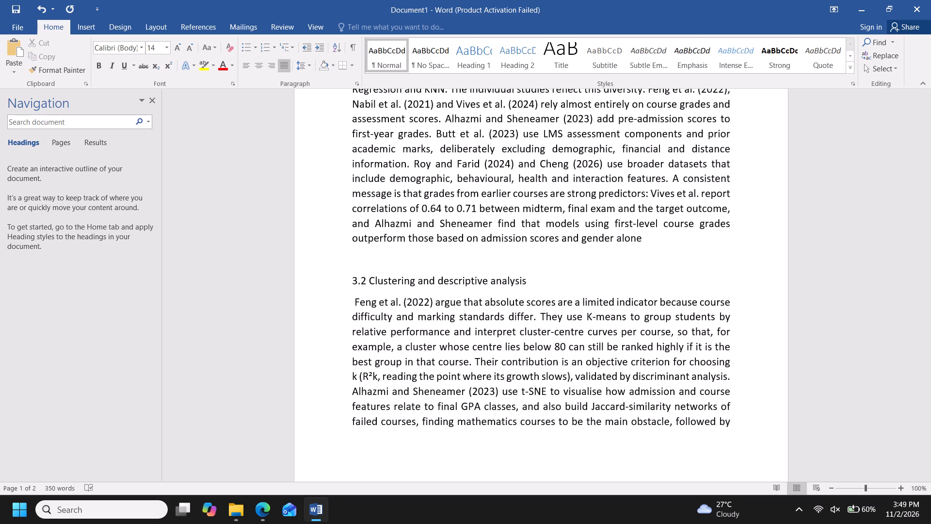
pyautogui.click(351, 282)
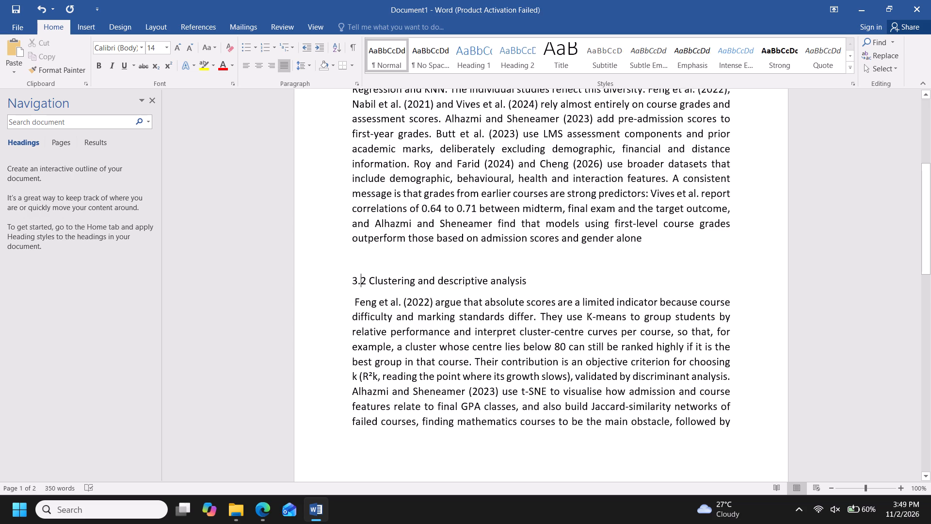
pyautogui.click(351, 282)
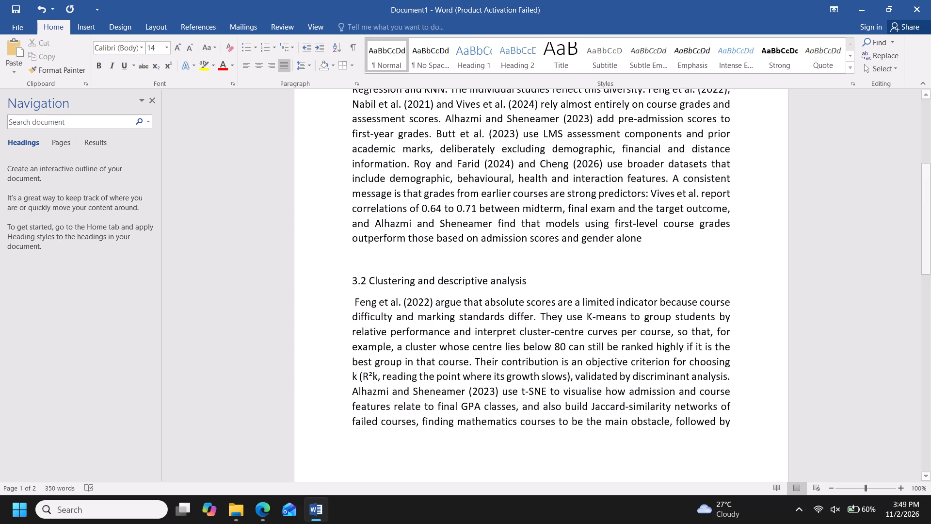
pyautogui.click(351, 282)
pyautogui.moveTo(351, 282); pyautogui.dragTo(394, 277)
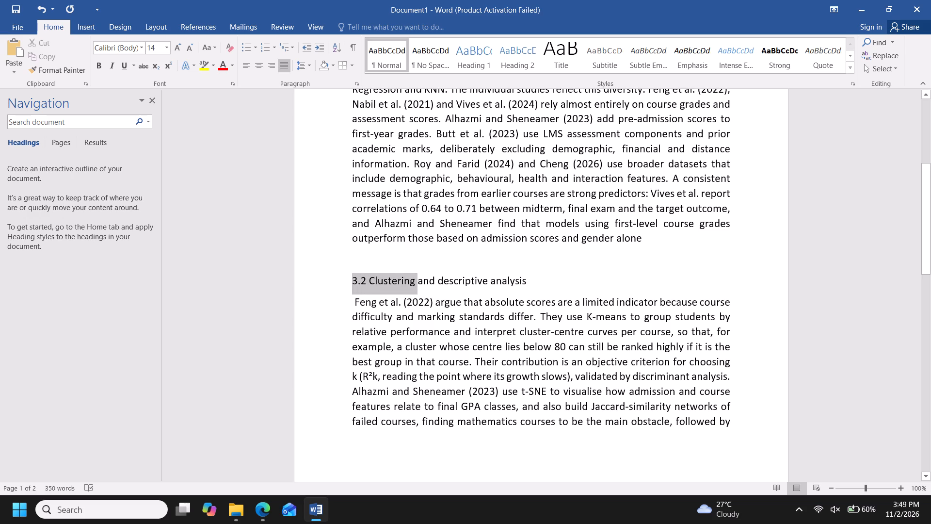
pyautogui.moveTo(394, 277); pyautogui.dragTo(519, 277)
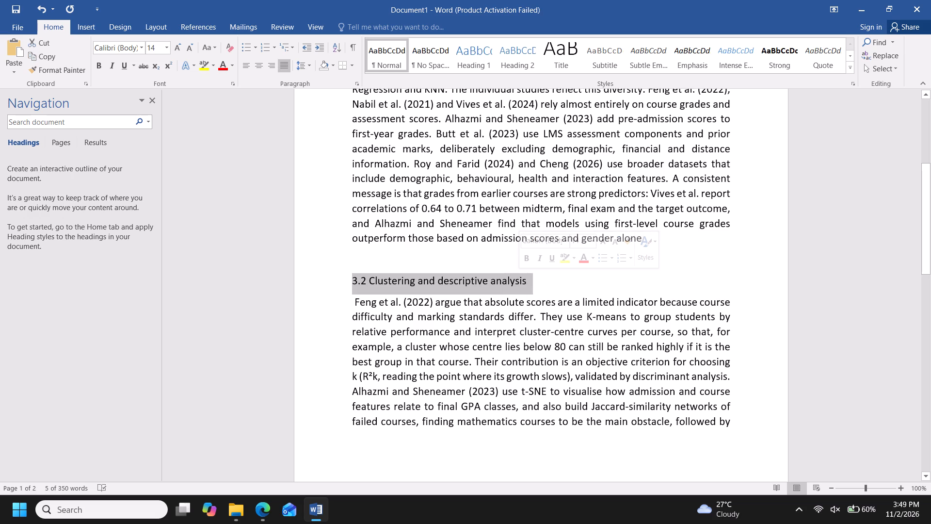
pyautogui.click(102, 67)
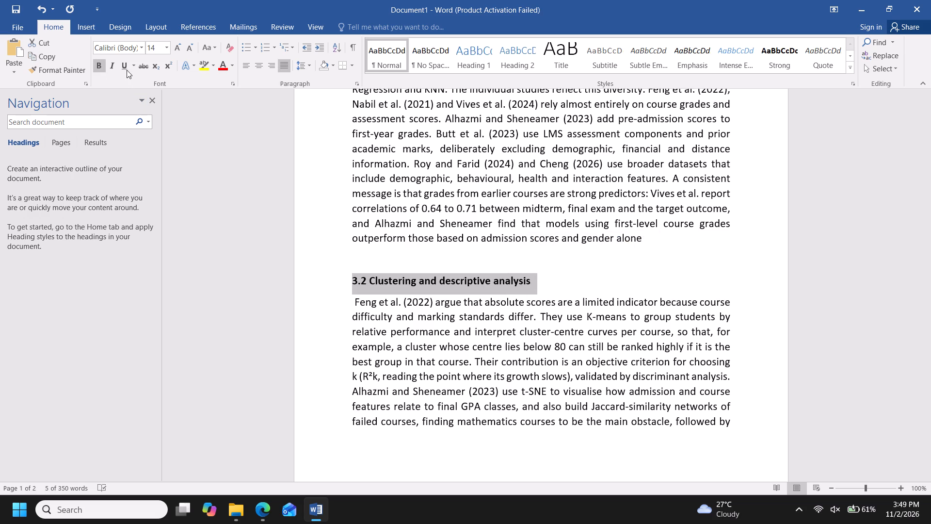
pyautogui.click(131, 67)
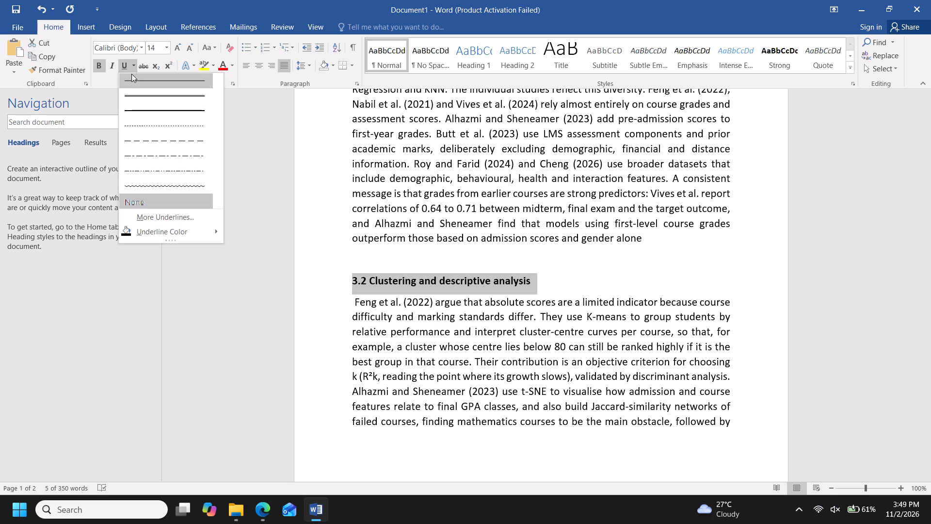
pyautogui.click(131, 78)
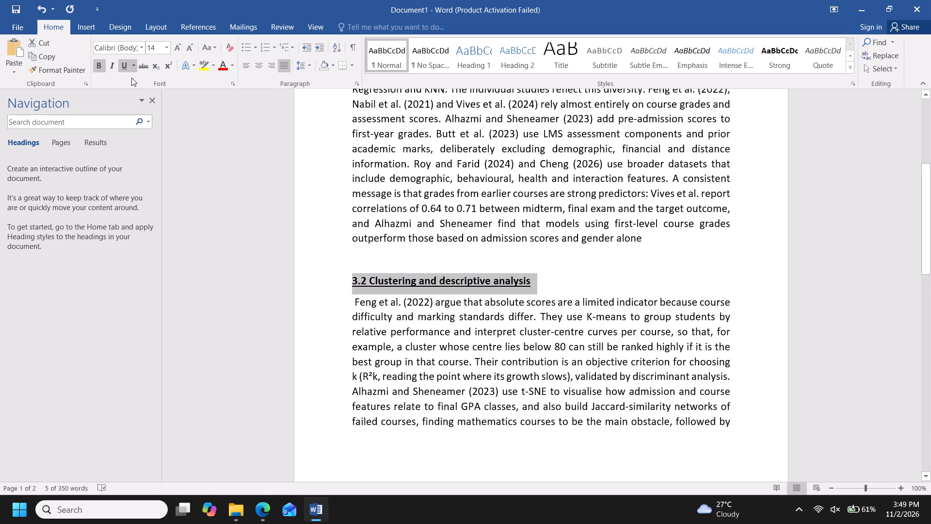
pyautogui.click(489, 379)
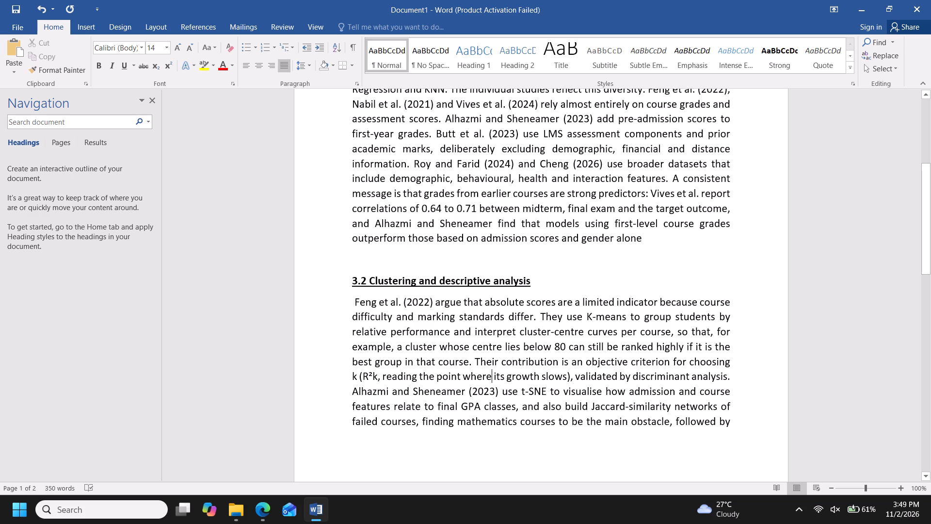
# Check the end of section 3.2 against the source PDF and add the missing full stop after "predictive models are applied".
pyautogui.moveTo(930, 230); pyautogui.dragTo(930, 238)
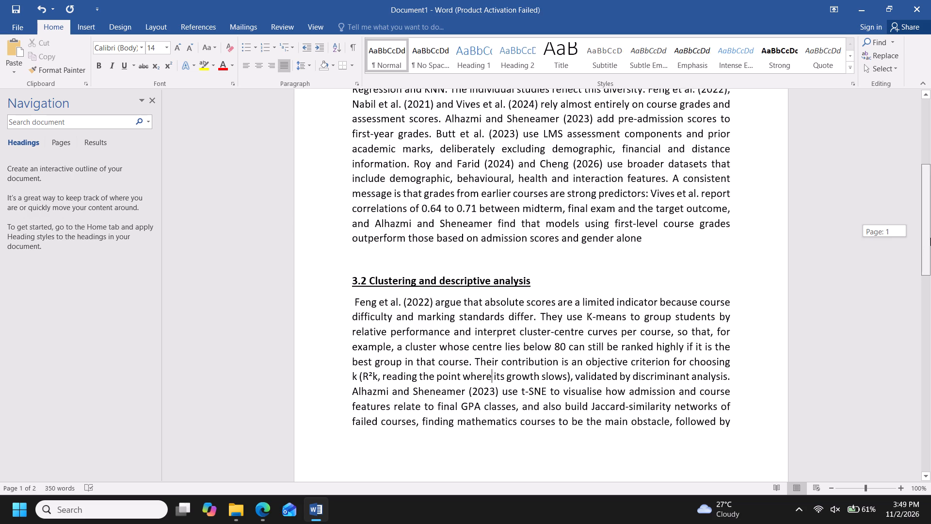
pyautogui.moveTo(930, 238); pyautogui.dragTo(930, 285)
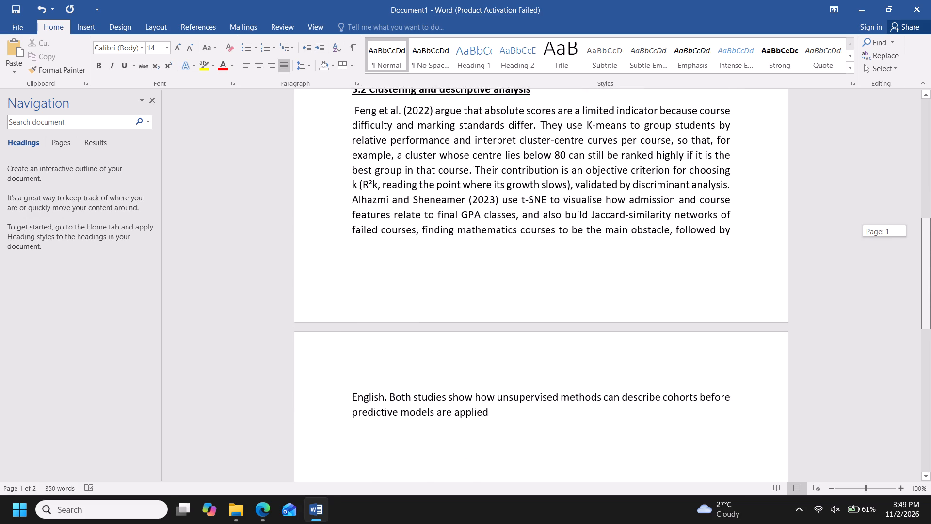
pyautogui.moveTo(930, 285); pyautogui.dragTo(930, 286)
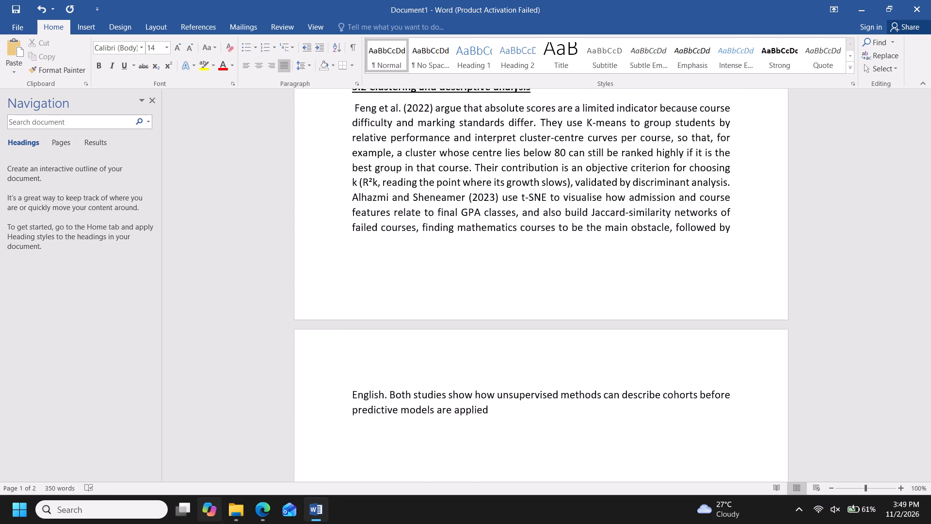
pyautogui.click(266, 513)
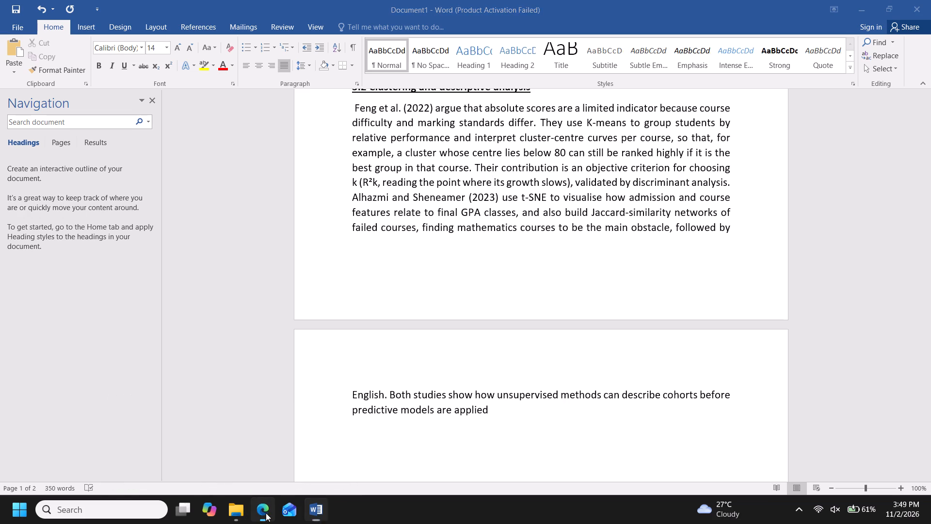
pyautogui.click(266, 513)
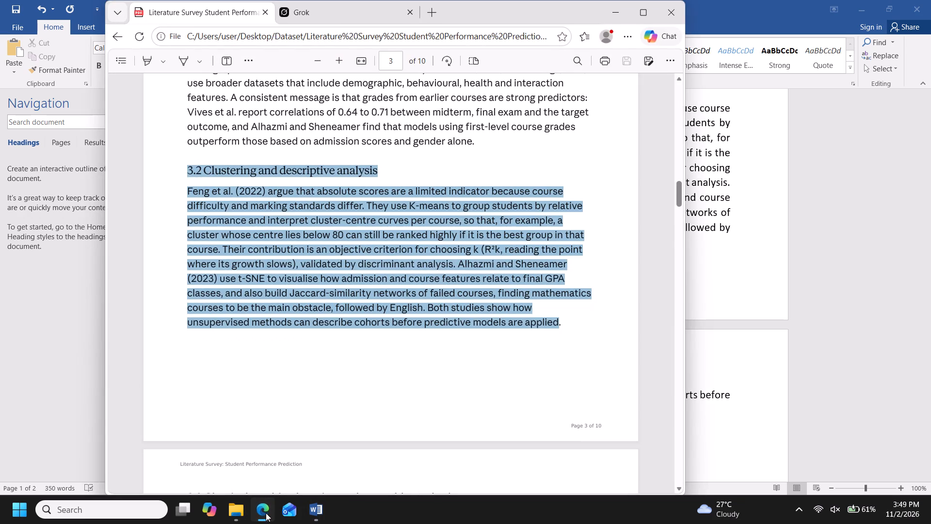
pyautogui.click(266, 513)
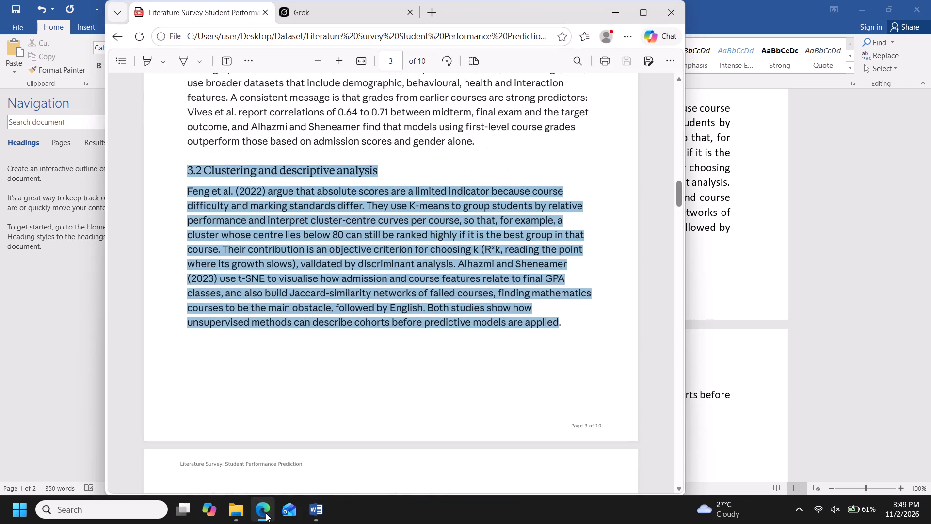
pyautogui.click(266, 513)
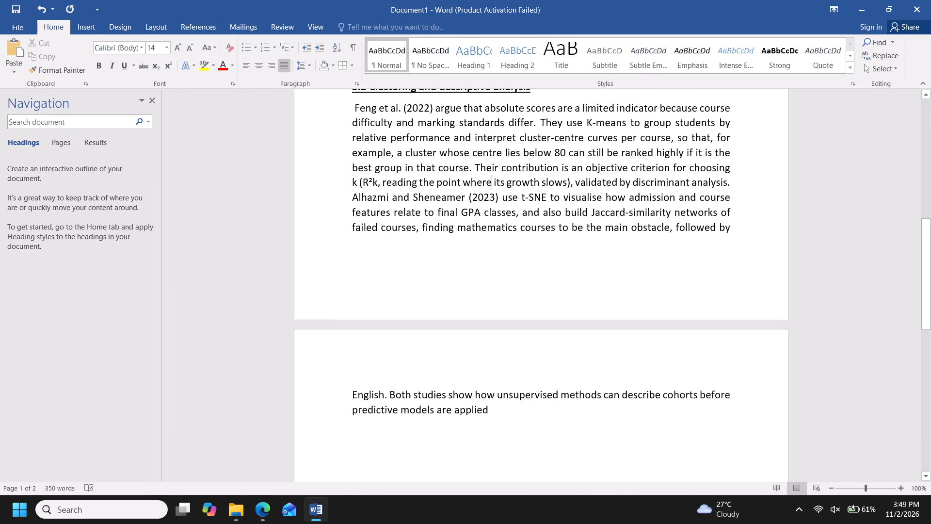
pyautogui.click(490, 406)
pyautogui.press('.')
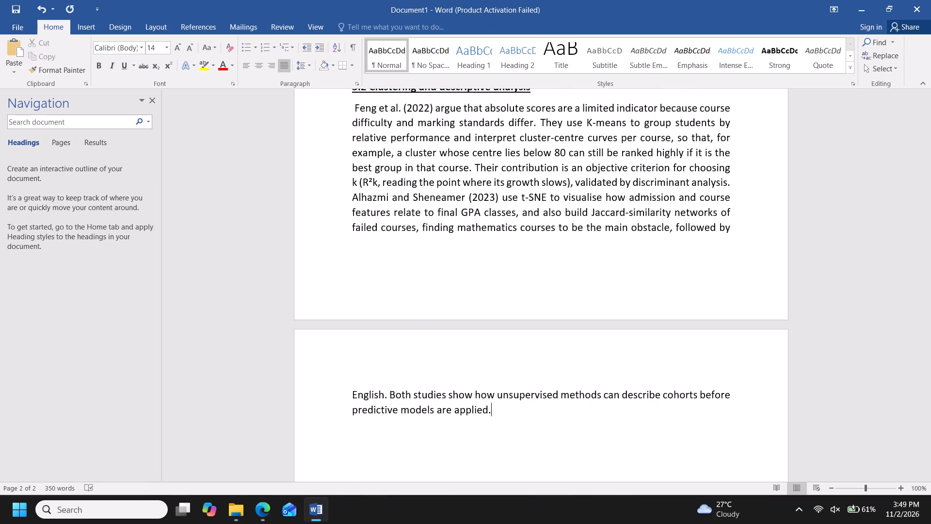
# Save the document as a Word Document named "Student" in the ISRO folder on the Desktop.
pyautogui.hotkey('ctrl', 's')
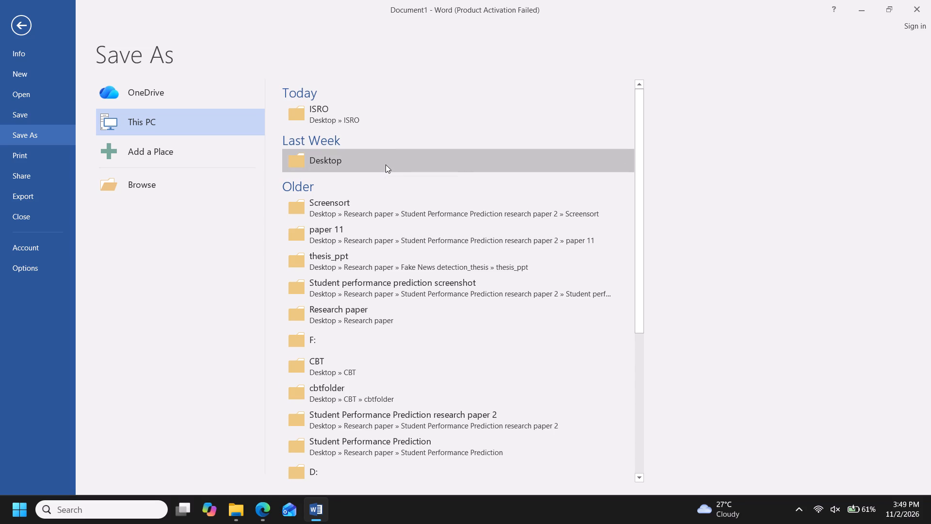
pyautogui.click(369, 112)
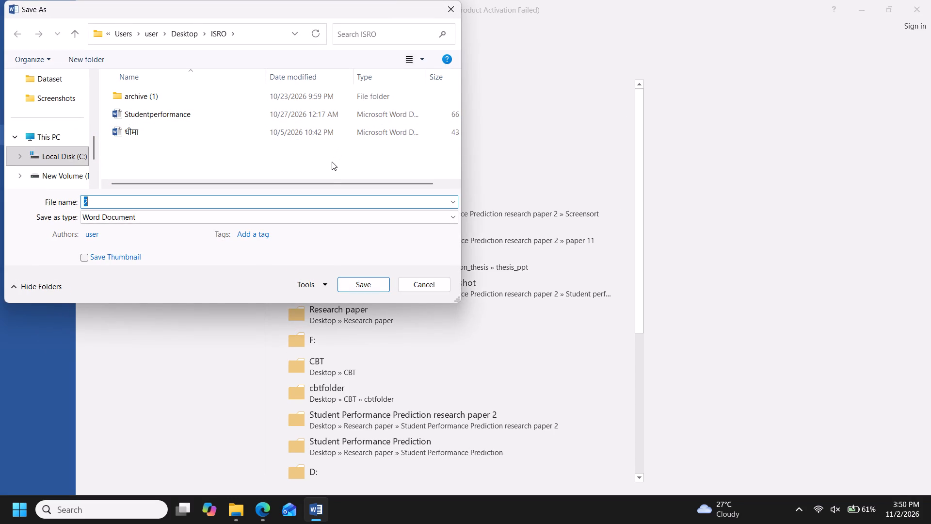
pyautogui.press('BackSpace')
pyautogui.write('tudent')
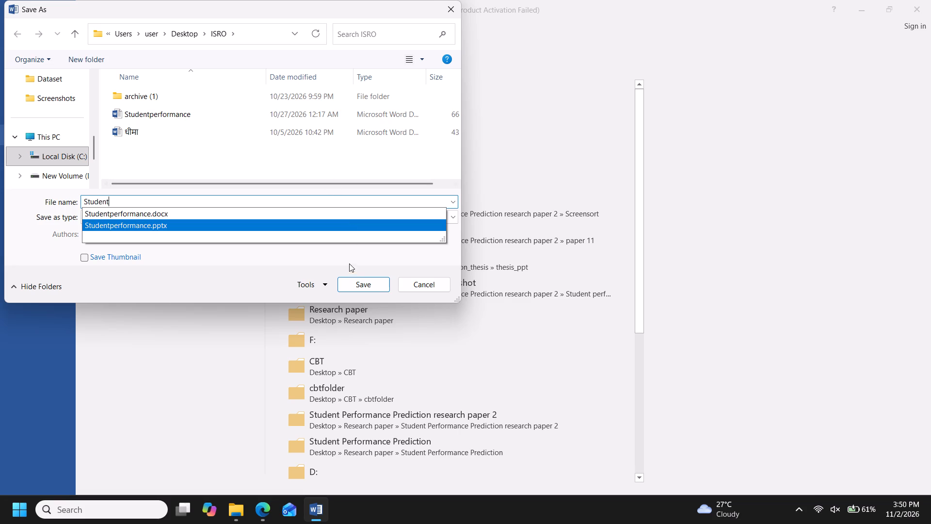
pyautogui.click(337, 201)
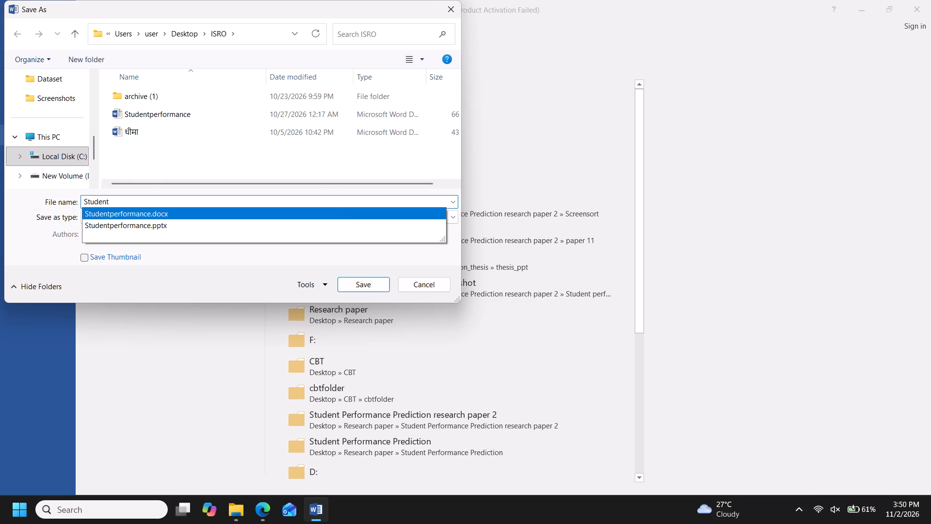
pyautogui.click(325, 170)
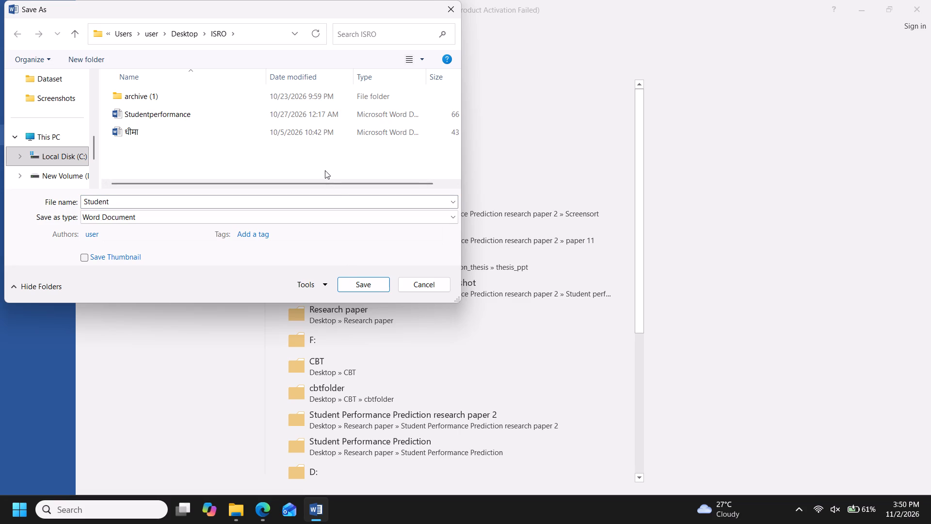
pyautogui.click(355, 284)
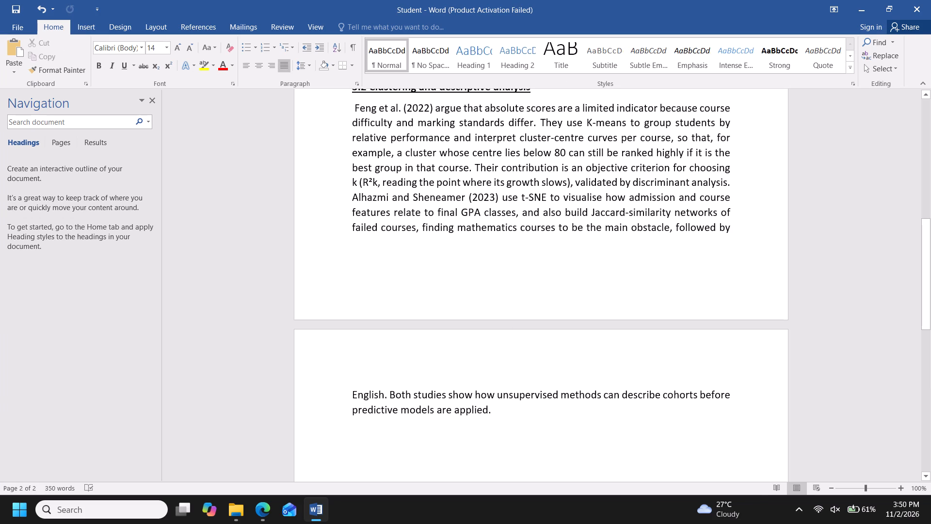
# Insert two paragraph breaks after the end of the clustering paragraph on page 2.
pyautogui.press('Return')
pyautogui.press('Return')
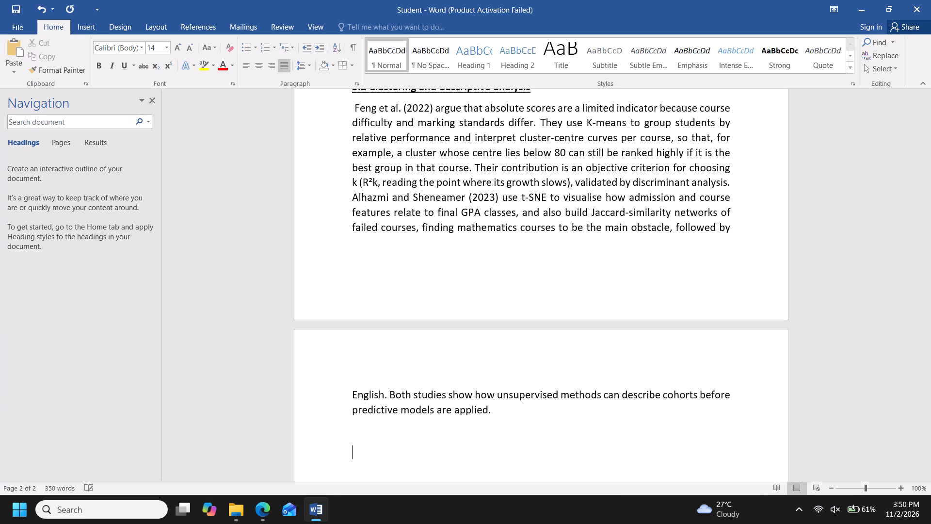
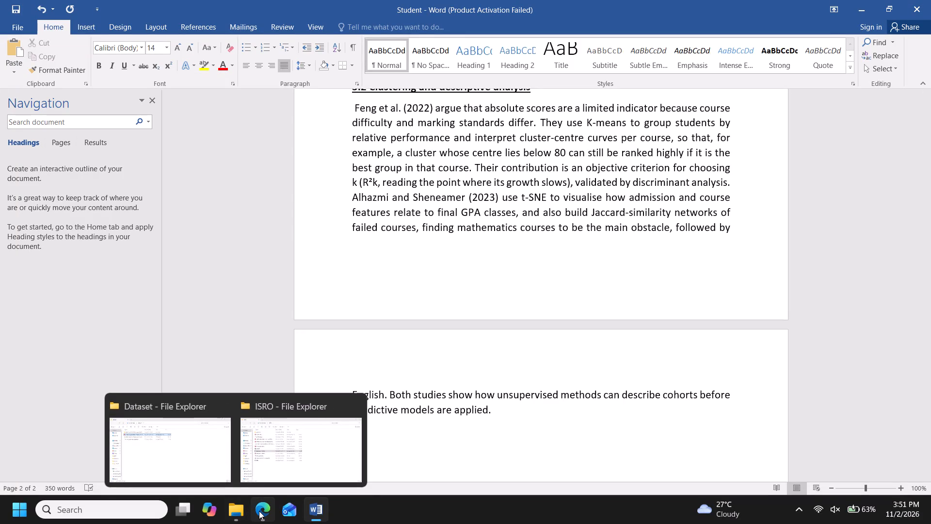
# Switch to the source PDF in Edge and find section 3.3, "Classical machine learning and ensemble methods", on page 4.
pyautogui.click(259, 511)
pyautogui.click(567, 296)
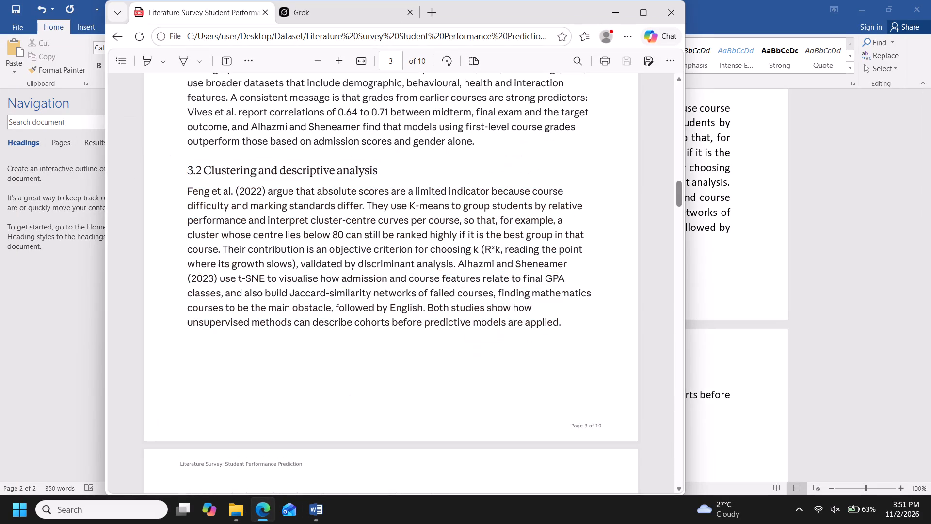
pyautogui.press('Down')
pyautogui.press('Down')
pyautogui.press('Down')
pyautogui.press('Down')
pyautogui.press('Down')
pyautogui.press('Down')
pyautogui.press('Down')
pyautogui.press('Down')
pyautogui.press('Down')
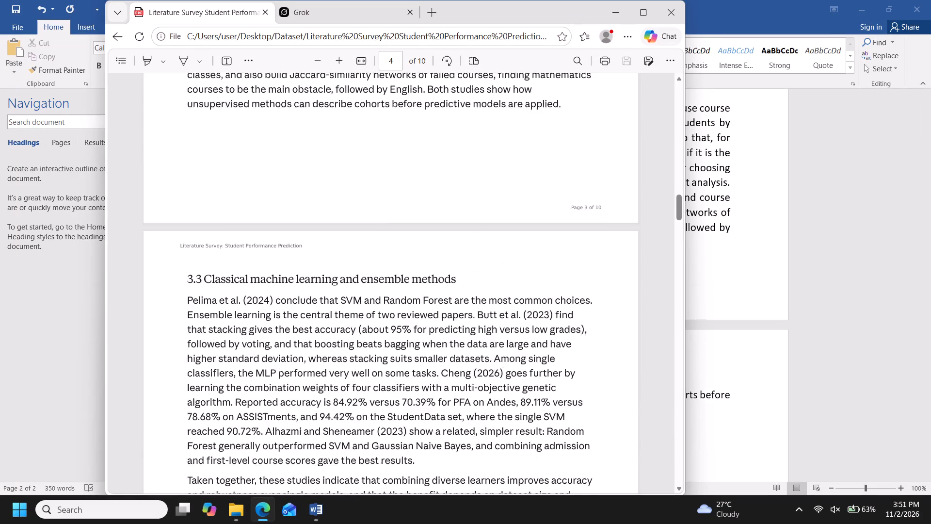
pyautogui.press('Down')
pyautogui.press('Down')
pyautogui.press('Down')
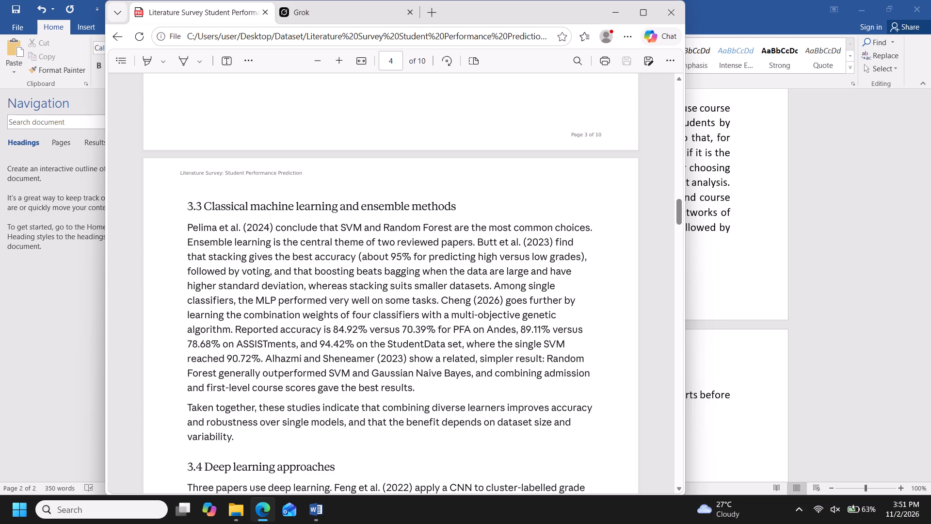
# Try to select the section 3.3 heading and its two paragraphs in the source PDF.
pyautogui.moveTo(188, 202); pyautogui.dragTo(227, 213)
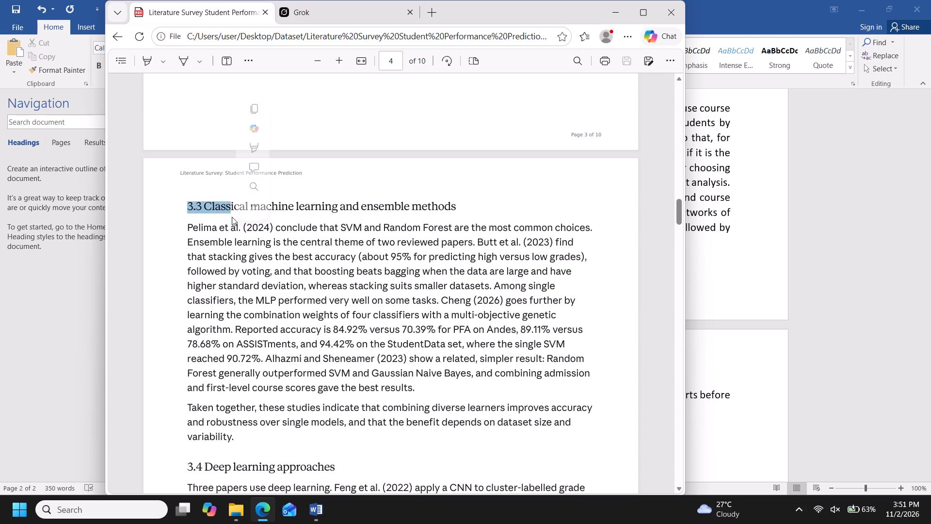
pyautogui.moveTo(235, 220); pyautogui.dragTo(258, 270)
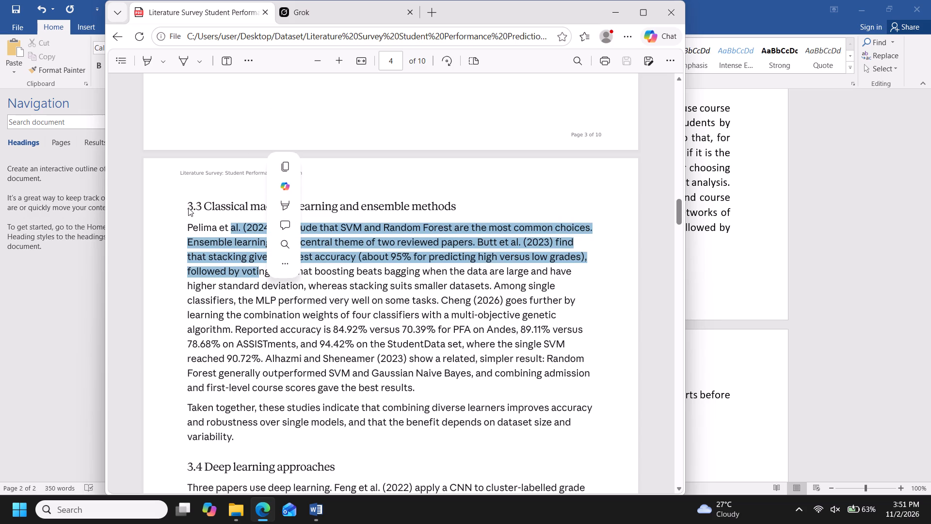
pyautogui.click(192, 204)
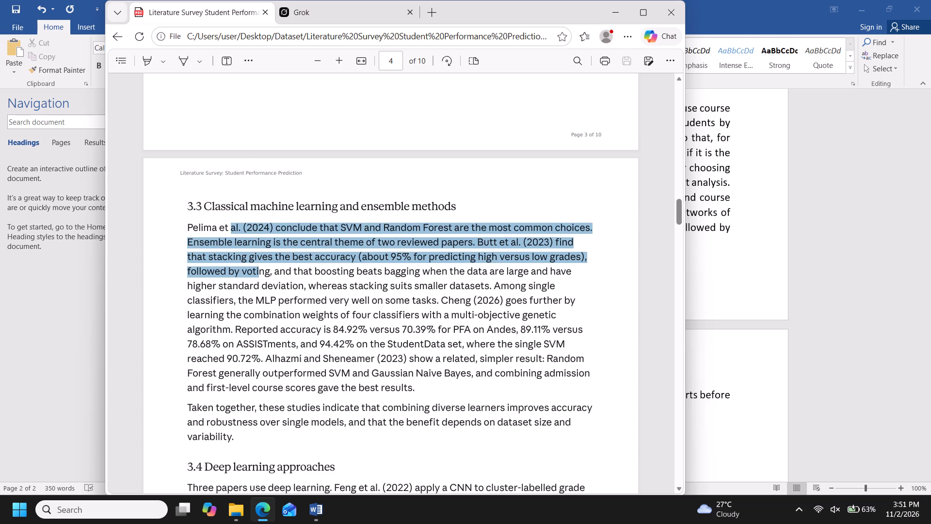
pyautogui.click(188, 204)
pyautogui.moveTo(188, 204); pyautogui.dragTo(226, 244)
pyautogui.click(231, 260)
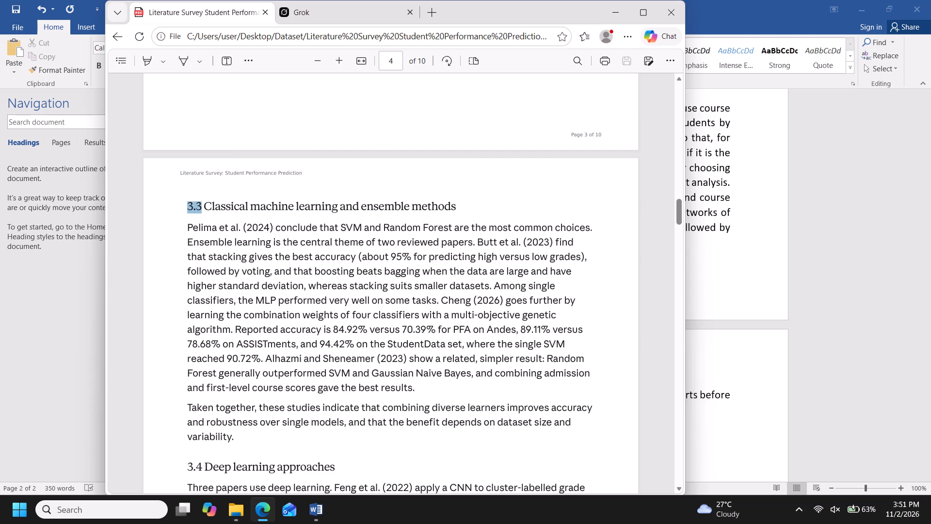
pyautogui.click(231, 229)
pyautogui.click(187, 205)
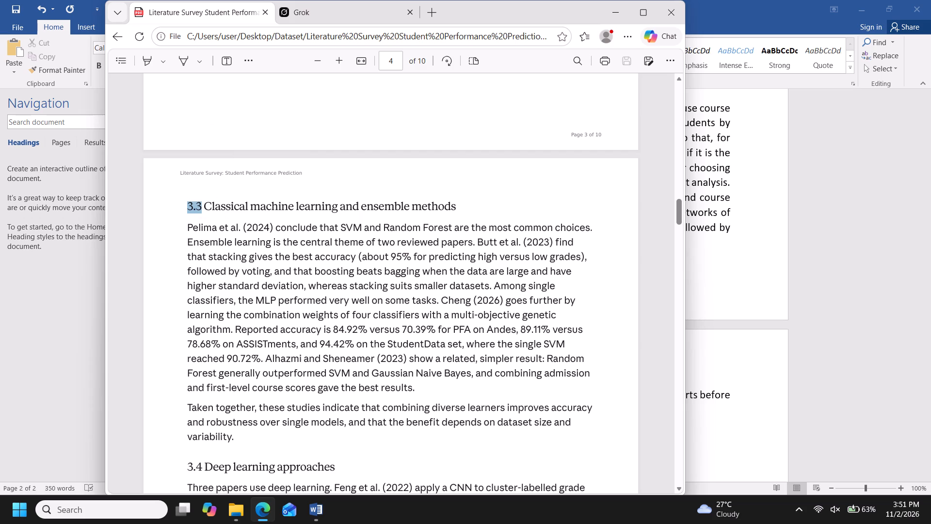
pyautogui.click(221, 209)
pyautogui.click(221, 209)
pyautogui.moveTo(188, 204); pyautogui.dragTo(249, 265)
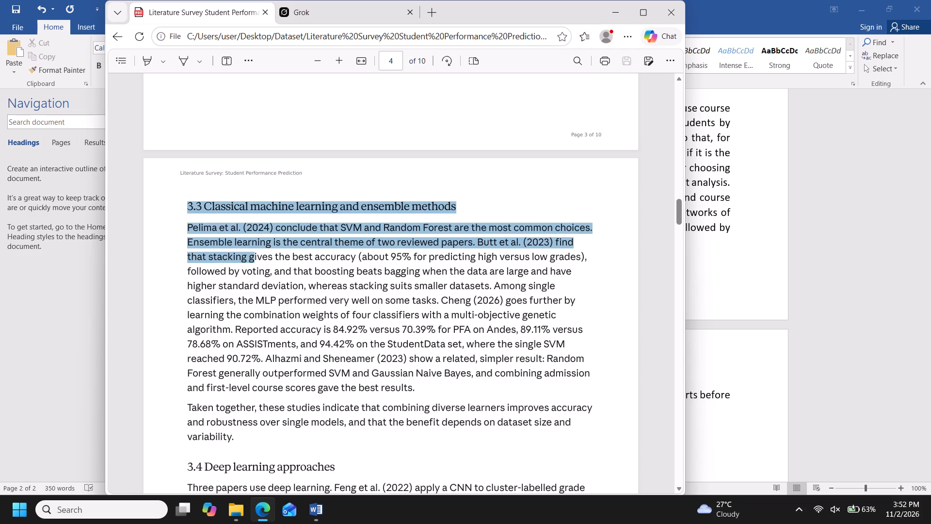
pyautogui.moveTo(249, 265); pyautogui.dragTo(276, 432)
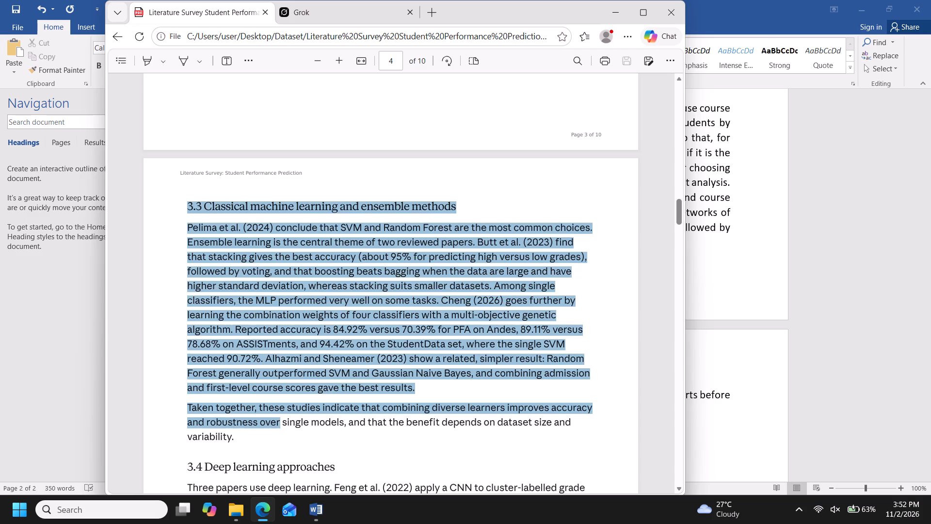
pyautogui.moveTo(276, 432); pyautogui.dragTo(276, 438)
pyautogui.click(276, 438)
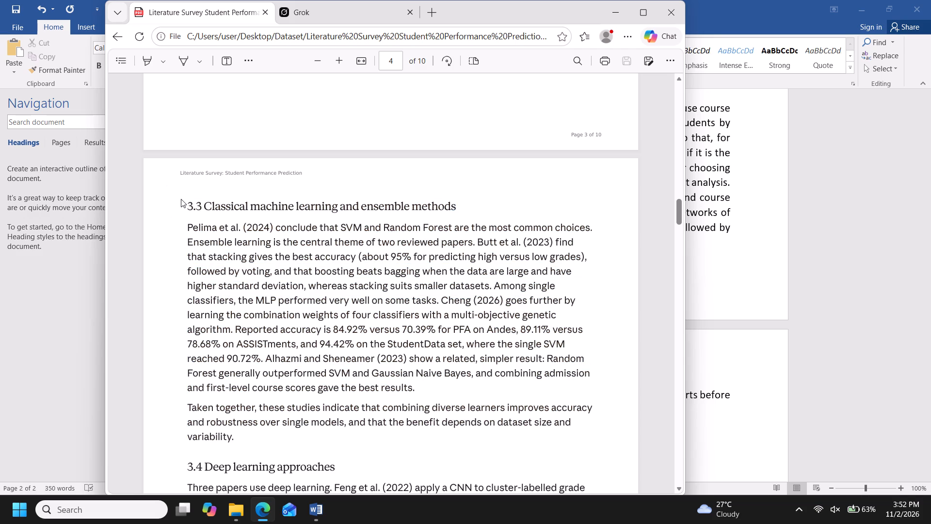
# Minimize the PDF and Word windows and launch Kuro from the desktop.
pyautogui.click(614, 15)
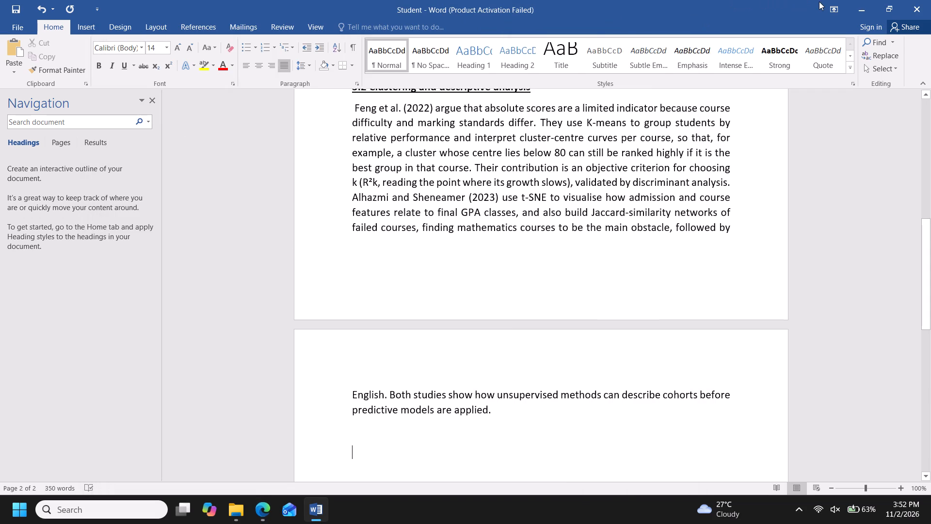
pyautogui.click(861, 11)
pyautogui.click(861, 11)
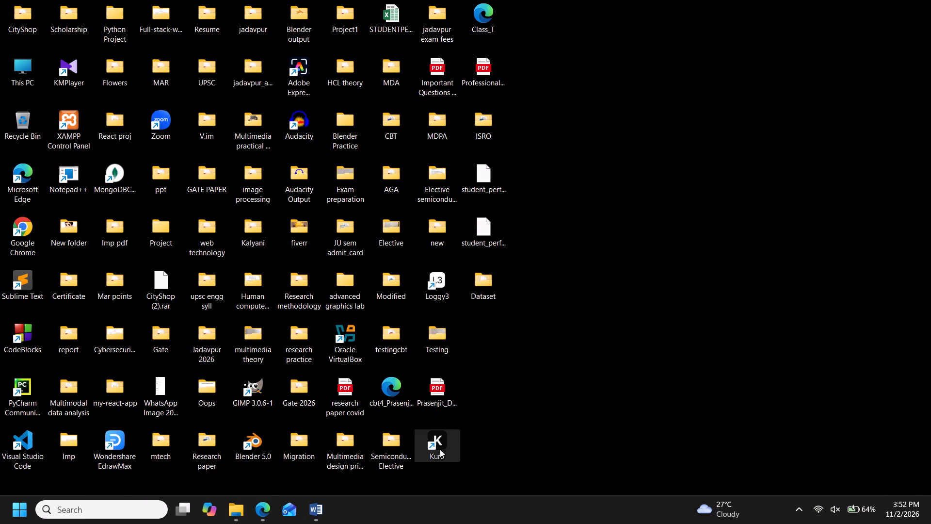
pyautogui.doubleClick(440, 449)
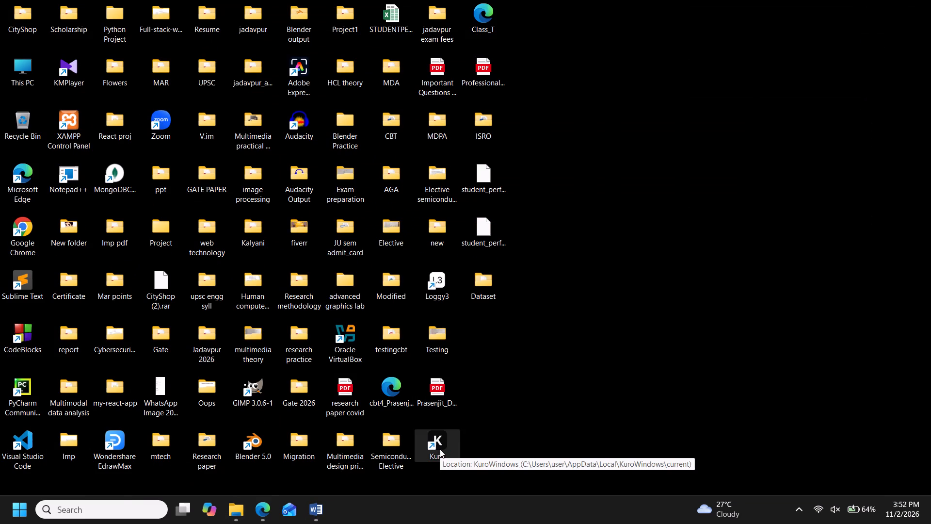
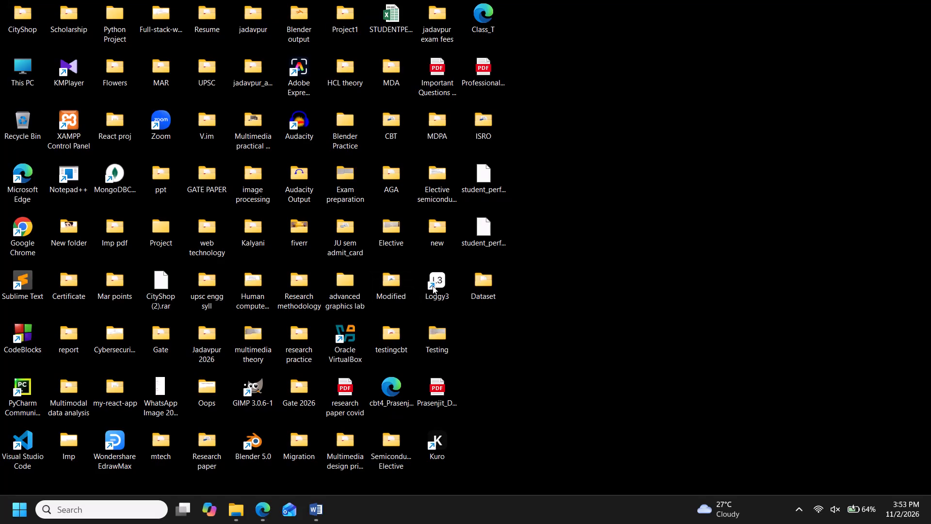
# Launch Loggy3 from the desktop.
pyautogui.doubleClick(433, 286)
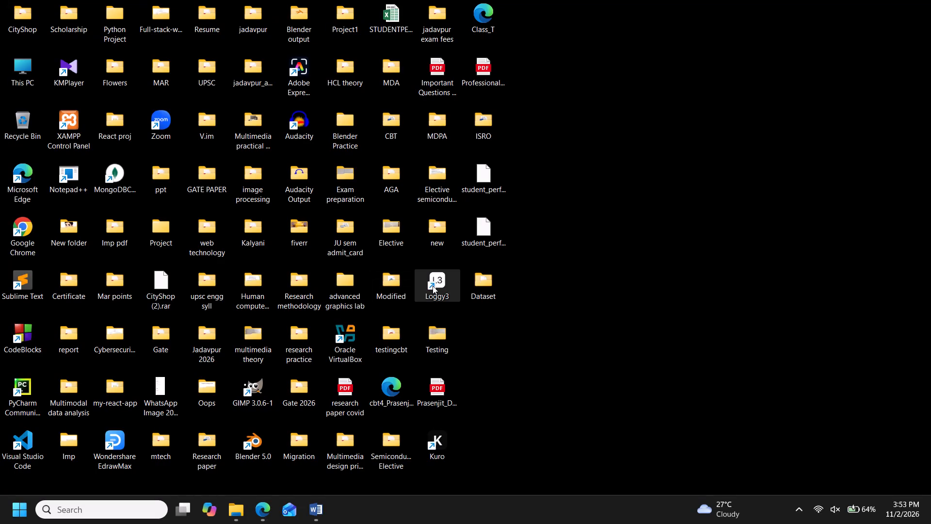